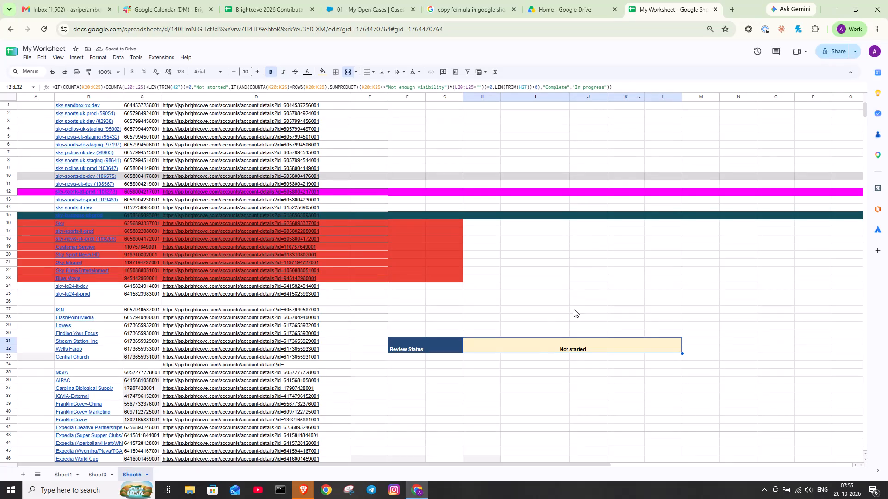
# Copy the full formula text from the merged Review Status result cell H31:L32.
pyautogui.doubleClick(535, 343)
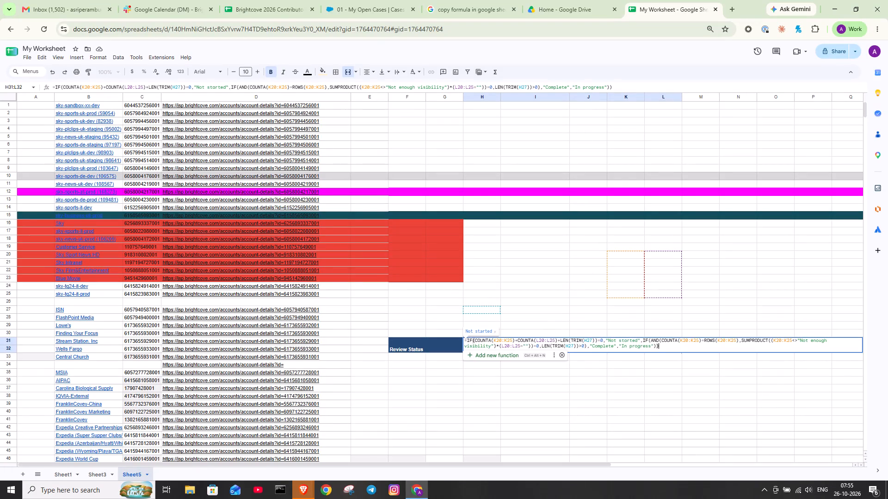
pyautogui.click(684, 346)
pyautogui.moveTo(687, 346); pyautogui.dragTo(471, 340)
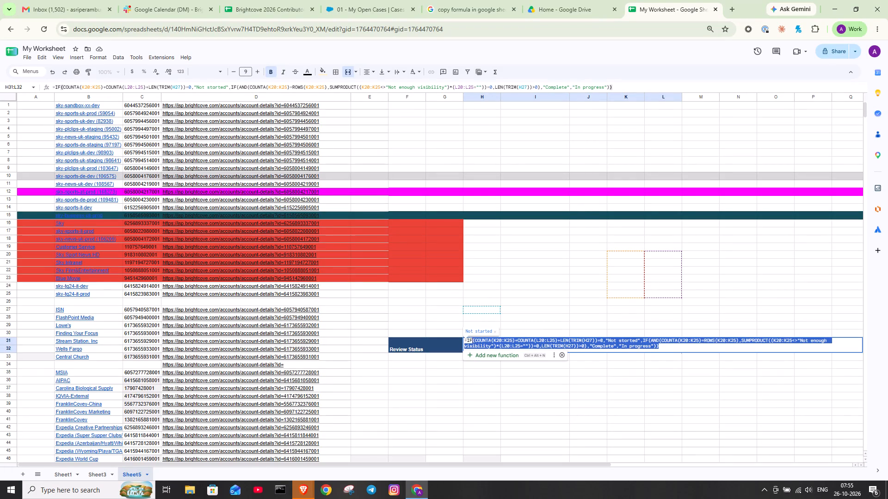
pyautogui.moveTo(471, 340); pyautogui.dragTo(458, 341)
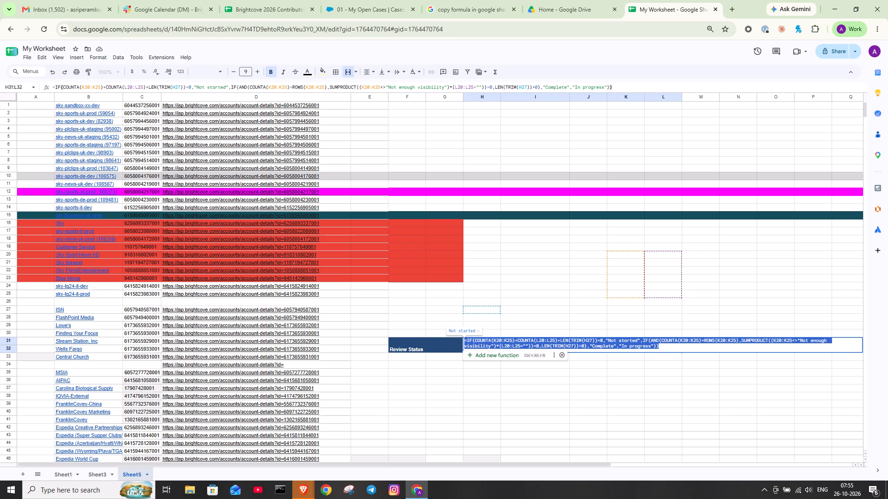
pyautogui.hotkey('ctrl', 'c')
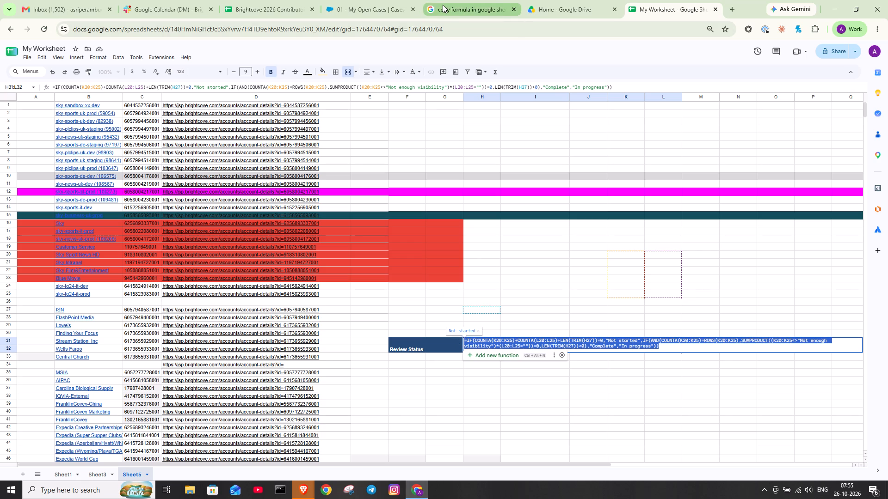
pyautogui.click(542, 0)
pyautogui.click(666, 0)
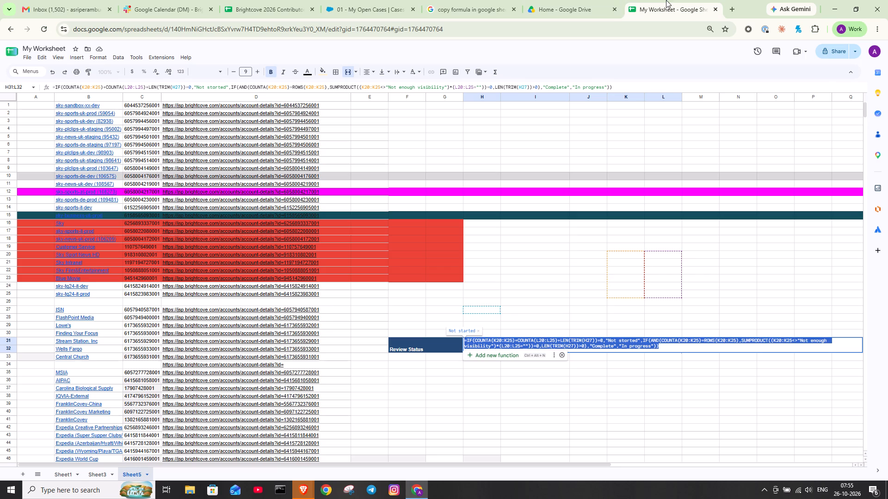
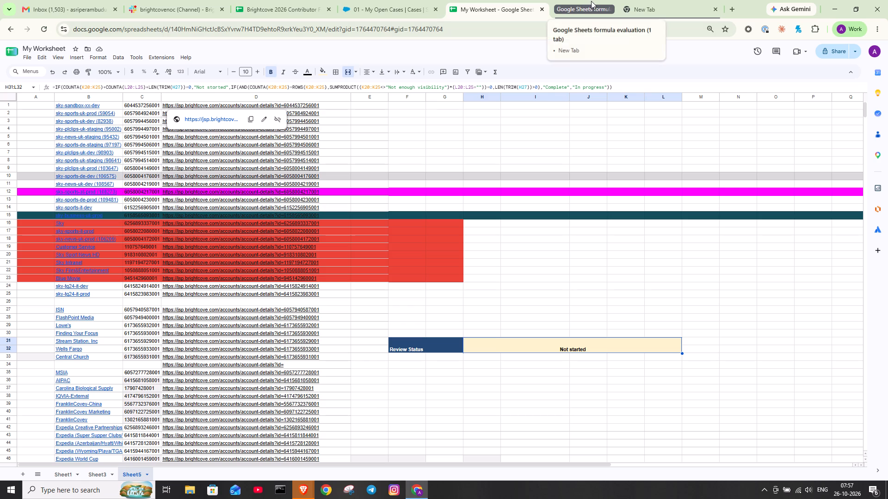
pyautogui.click(642, 0)
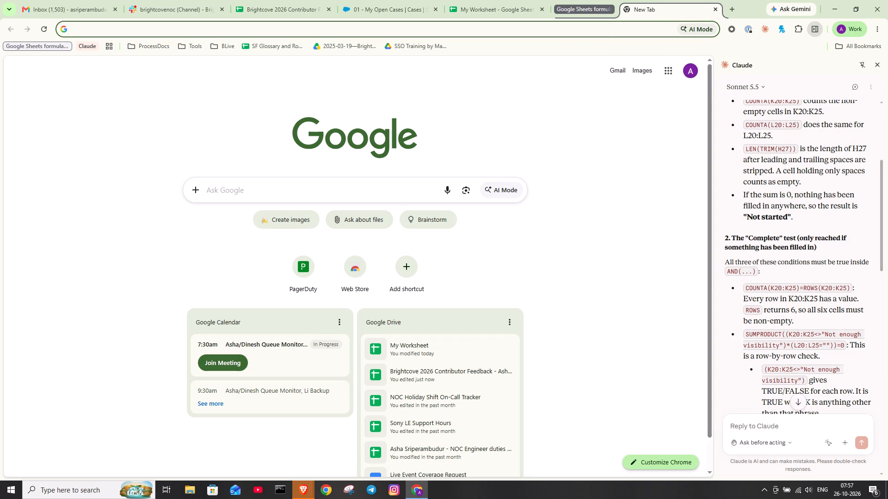
pyautogui.scroll(-1, 839, 303)
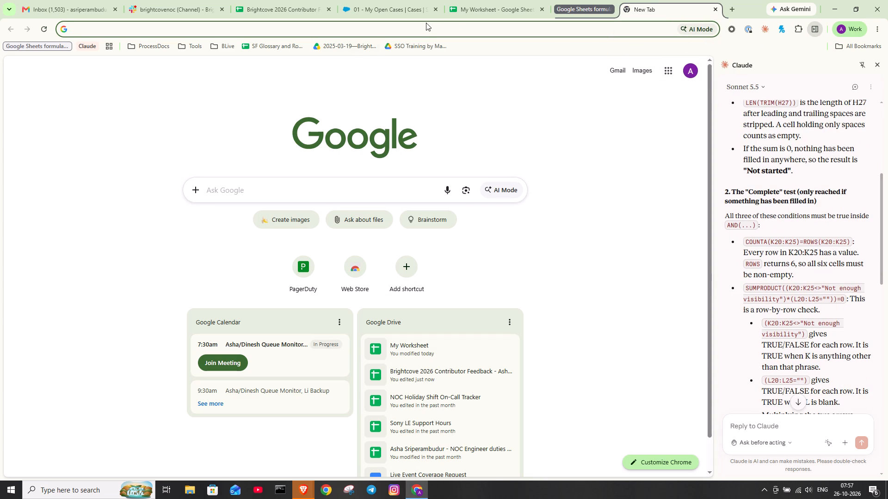
pyautogui.scroll(-1, 522, 0)
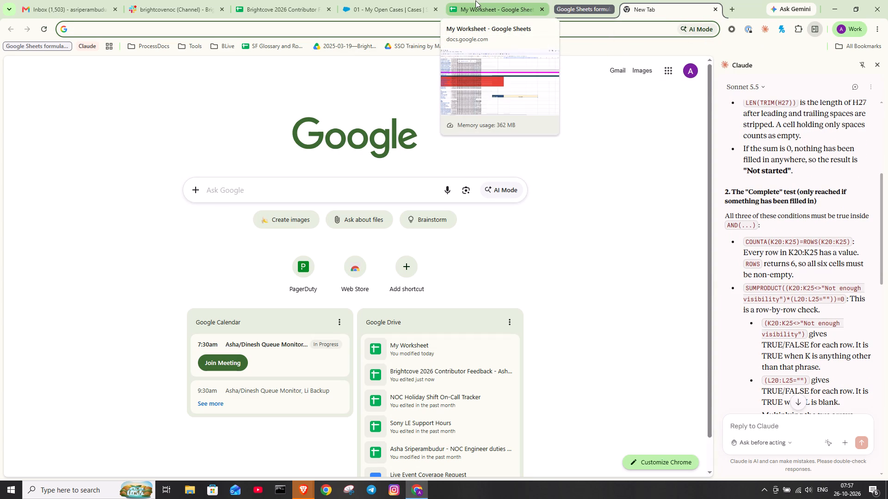
# In the Brightcove 2026 Contributor Feedback sheet, inspect the formula of the merged Review Status result cell C14:G15.
pyautogui.click(475, 0)
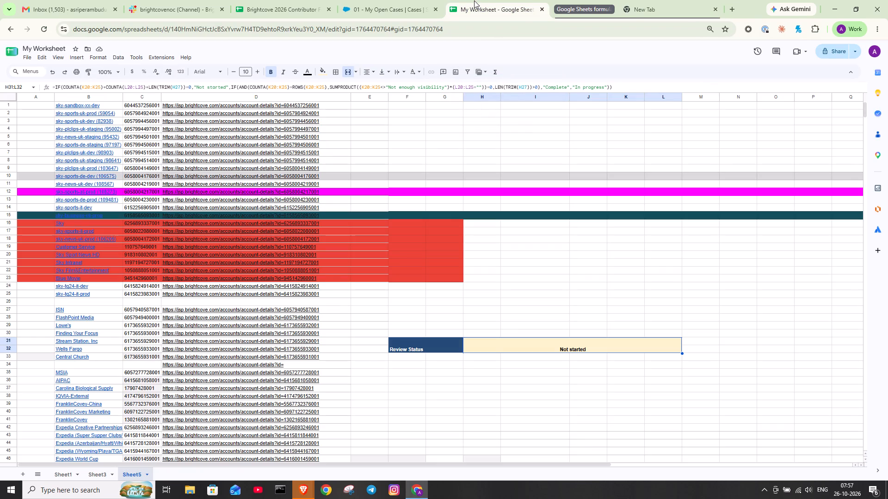
pyautogui.click(284, 0)
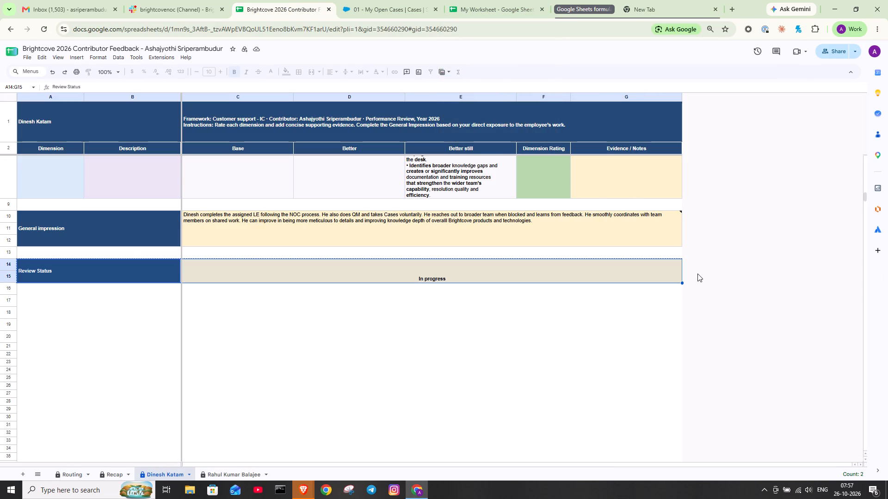
pyautogui.scroll(4, 697, 274)
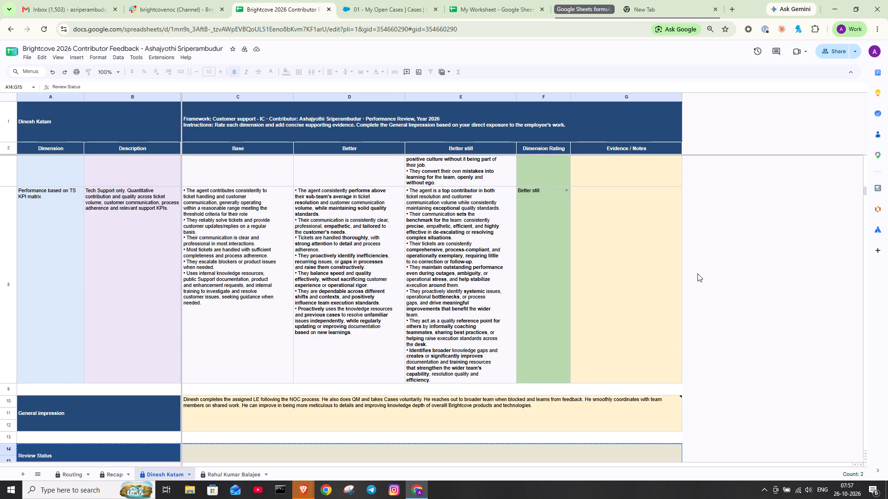
pyautogui.scroll(-3, 697, 274)
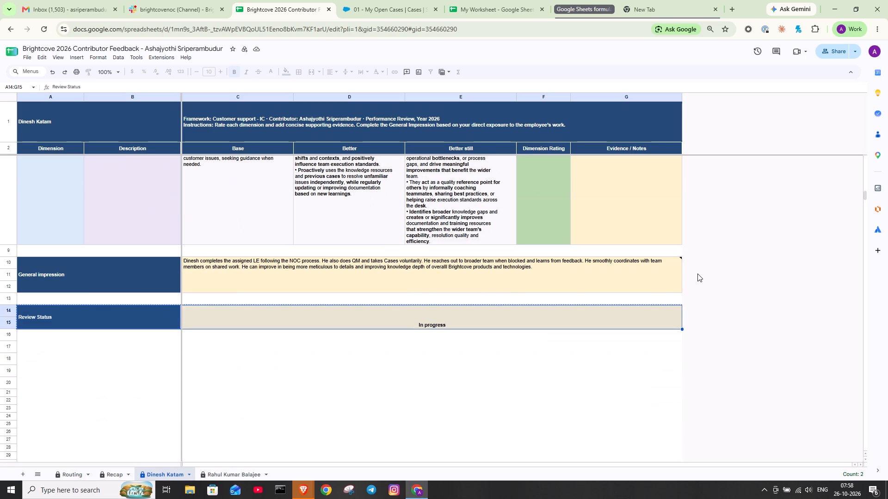
pyautogui.click(421, 317)
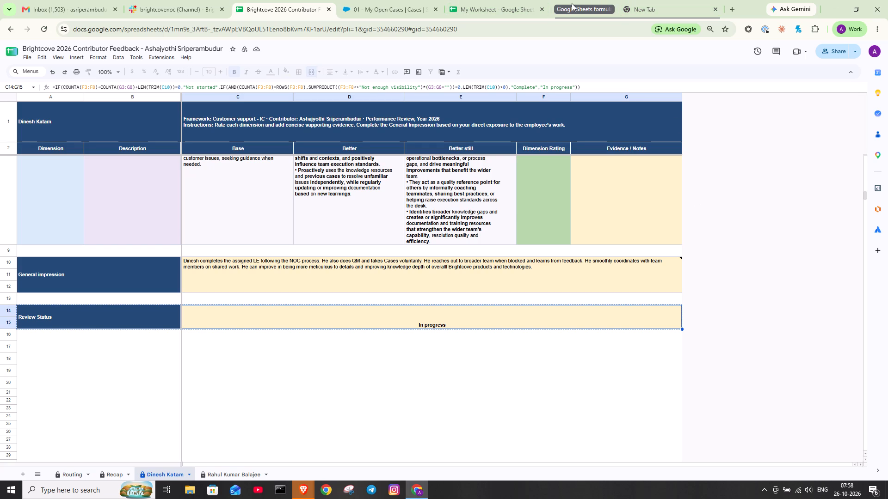
pyautogui.click(585, 1)
pyautogui.click(586, 1)
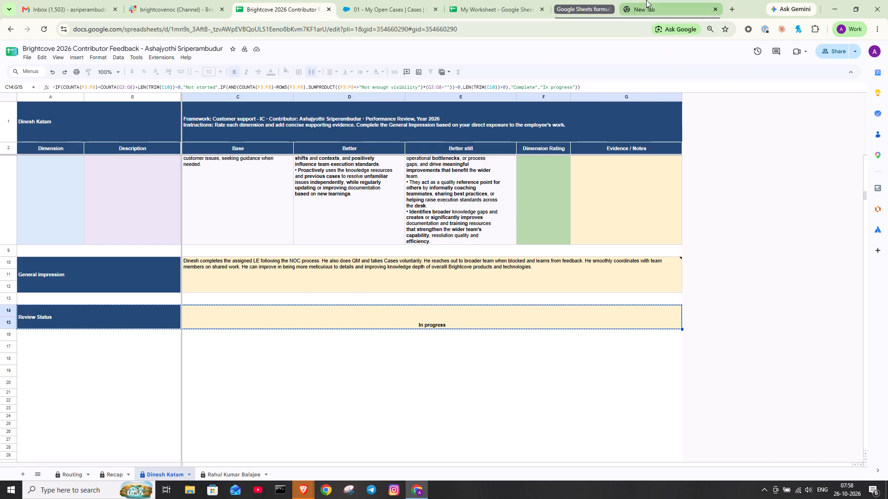
pyautogui.click(647, 0)
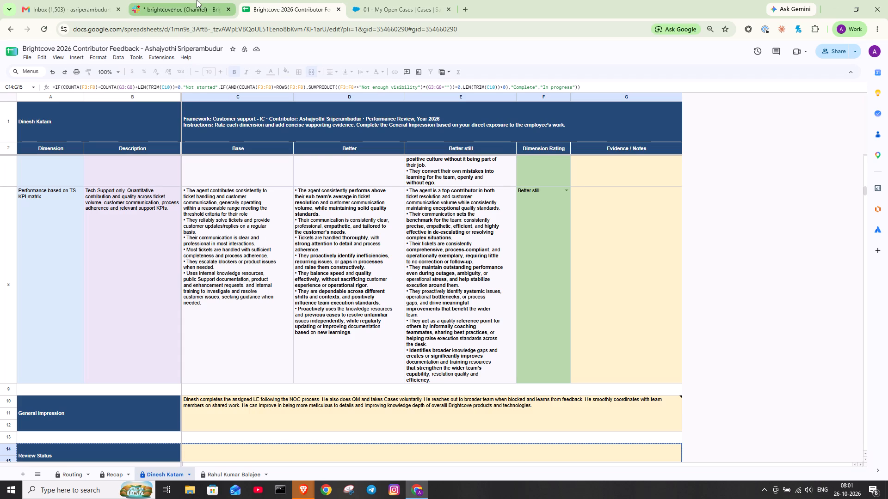
pyautogui.scroll(8, 637, 252)
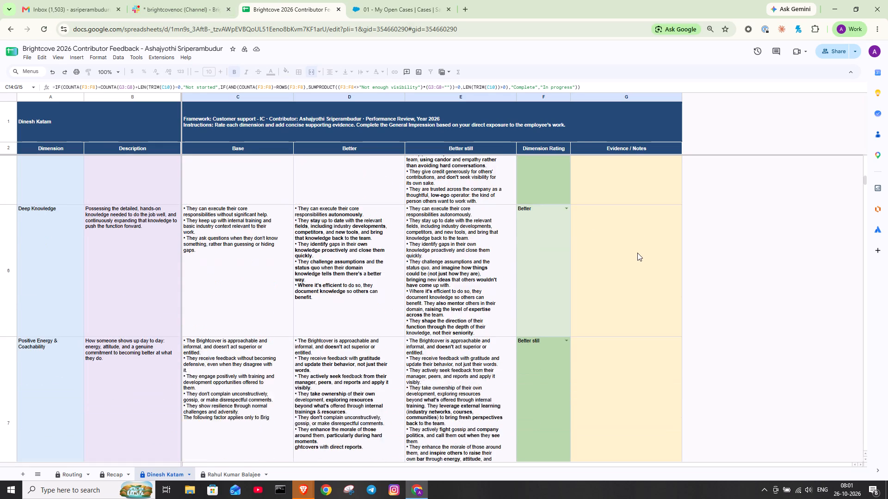
pyautogui.scroll(13, 637, 253)
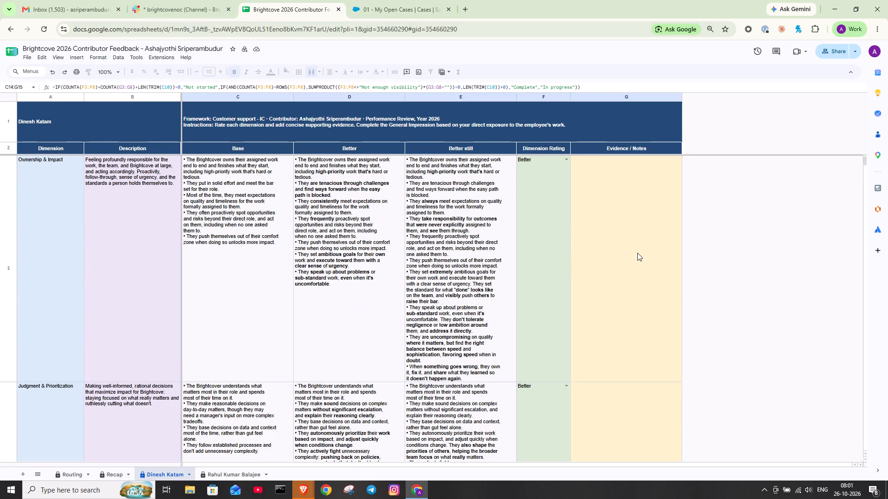
pyautogui.scroll(5, 637, 253)
pyautogui.scroll(-18, 637, 253)
pyautogui.scroll(-4, 637, 253)
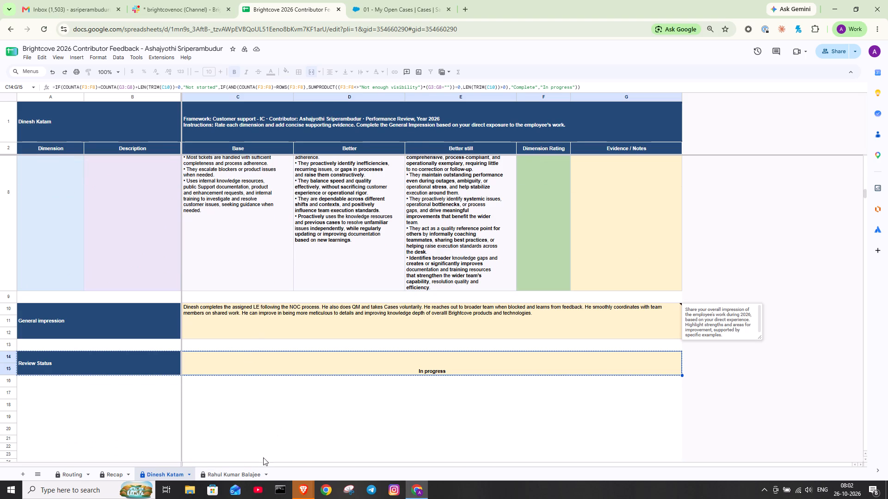
# Open Rahul's feedback sheet and review its dimension ratings, evidence notes, general impression and Review Status.
pyautogui.click(236, 477)
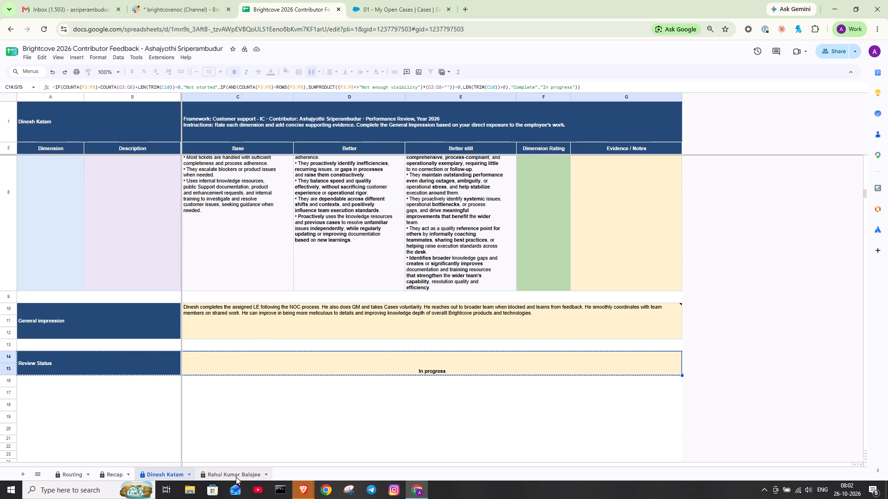
pyautogui.click(163, 475)
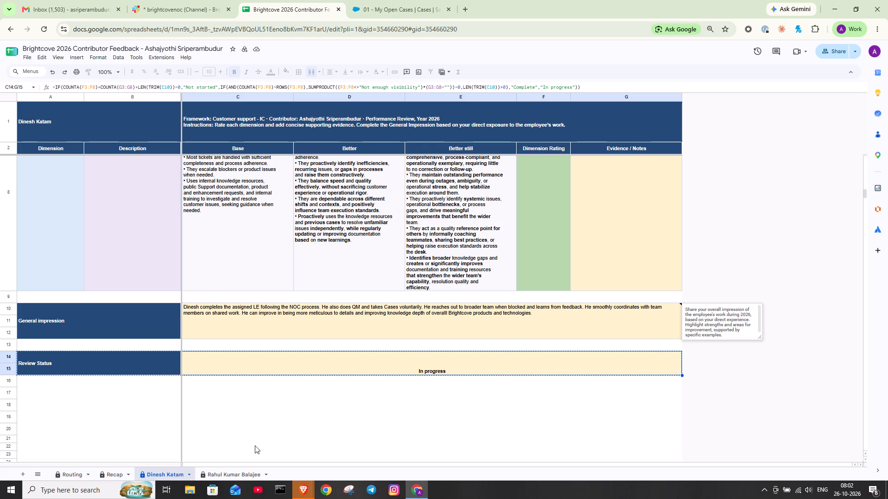
pyautogui.click(236, 472)
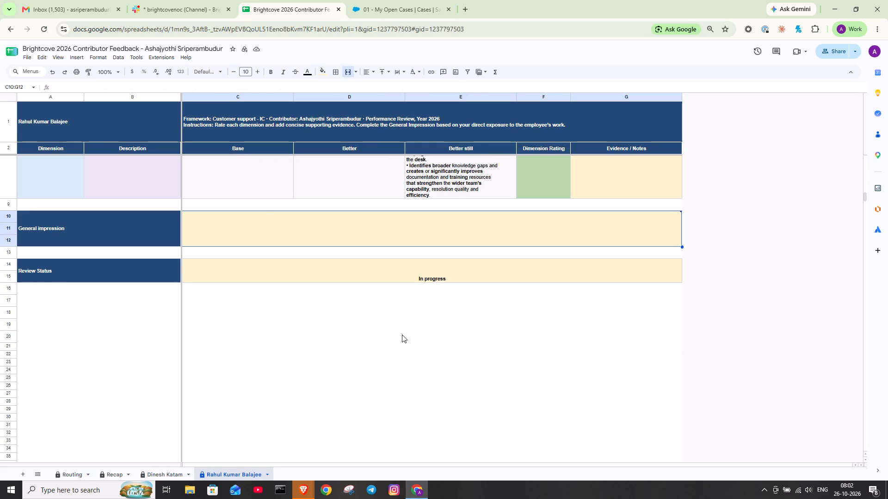
pyautogui.scroll(2, 402, 335)
pyautogui.click(313, 322)
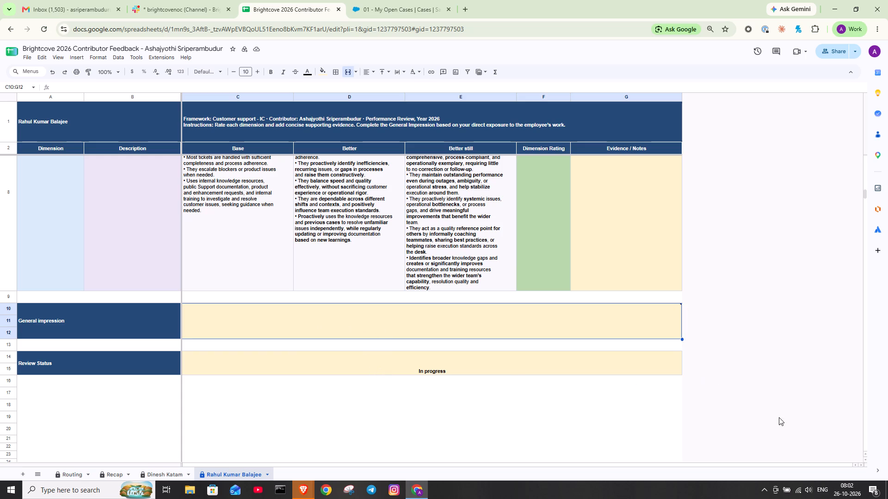
pyautogui.scroll(4, 773, 416)
pyautogui.scroll(-3, 773, 416)
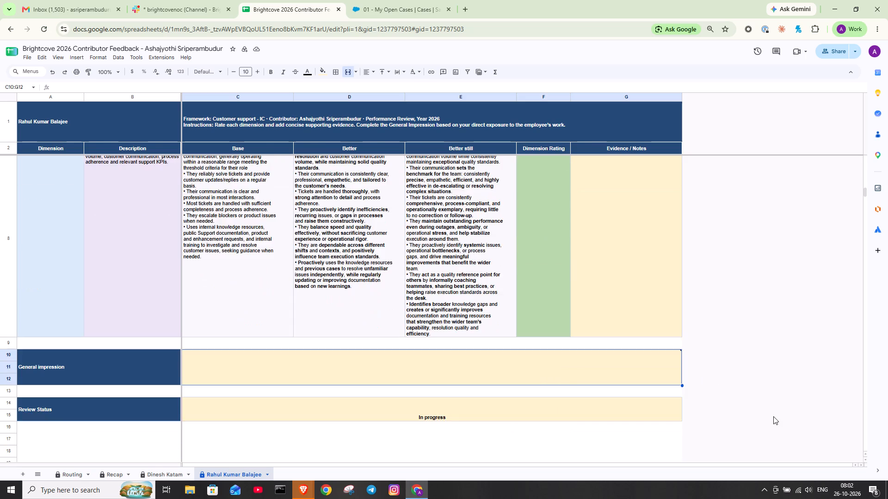
pyautogui.scroll(-2, 773, 416)
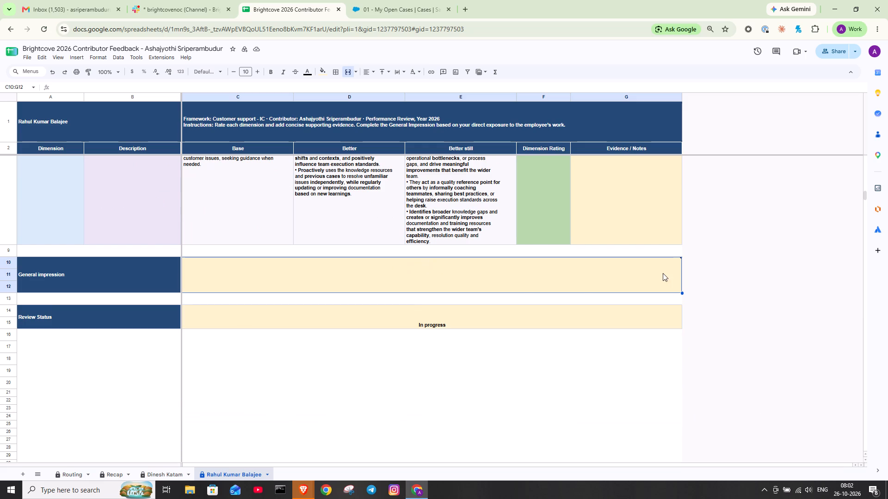
pyautogui.scroll(19, 660, 267)
pyautogui.scroll(6, 658, 256)
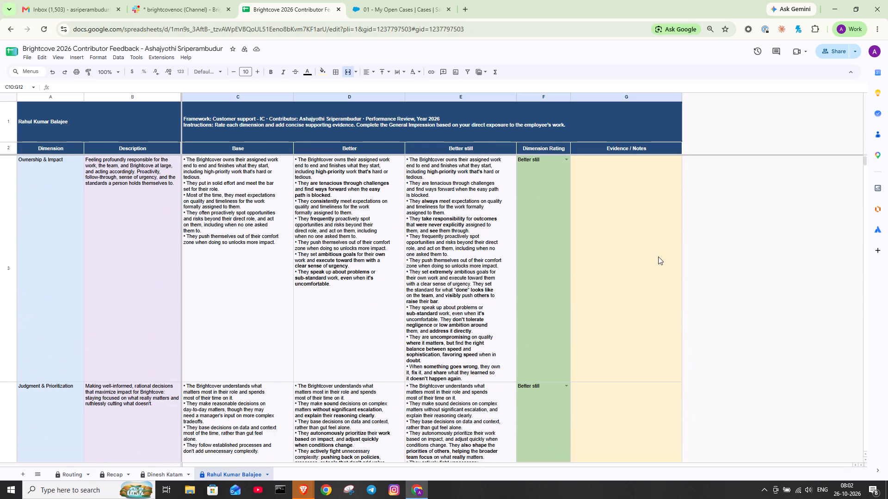
pyautogui.scroll(6, 663, 257)
pyautogui.scroll(-20, 663, 257)
pyautogui.scroll(-1, 663, 257)
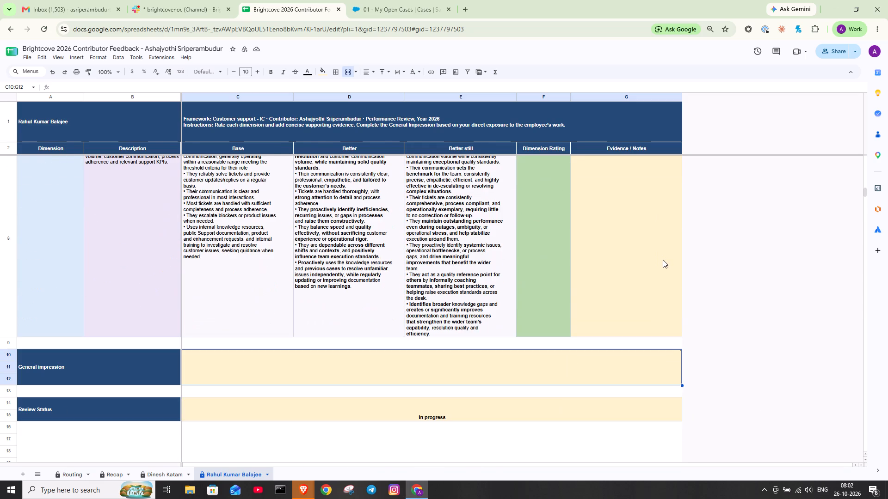
# Begin Rahul's General impression with the text "Rahul is very knowledgeable and proactivley".
pyautogui.click(434, 381)
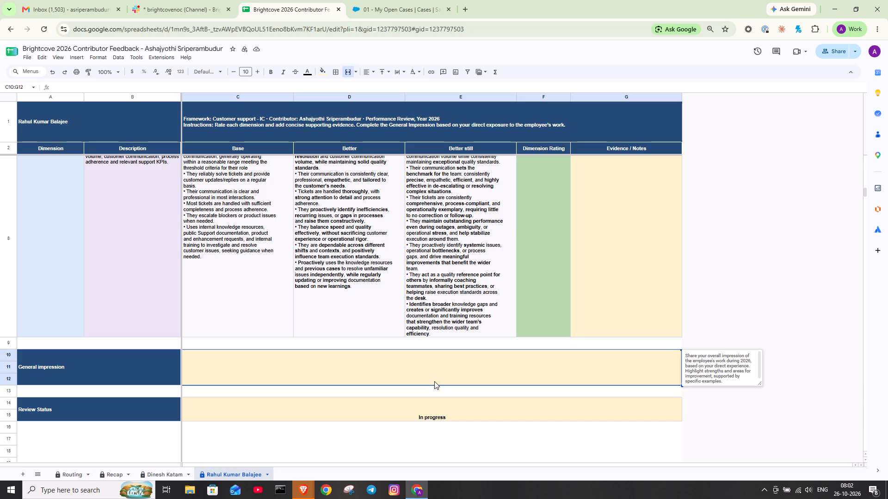
pyautogui.write('Rahul is')
pyautogui.press('space')
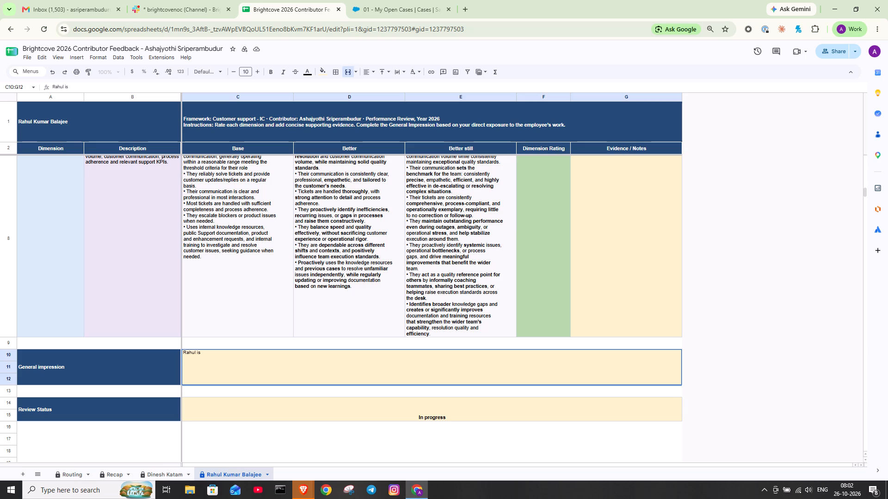
pyautogui.write('very knowleg')
pyautogui.press('BackSpace')
pyautogui.write('dgeabe')
pyautogui.press('BackSpace')
pyautogui.write('le and')
pyautogui.press('space')
pyautogui.press('space')
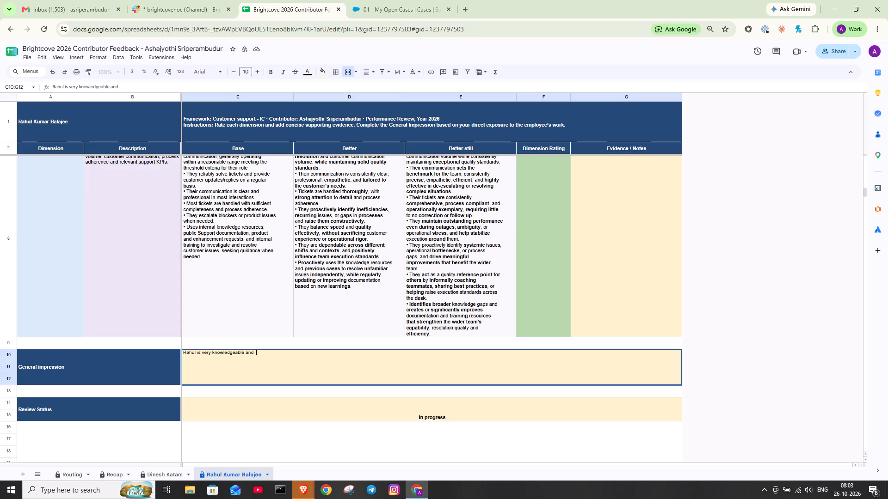
pyautogui.press('BackSpace')
pyautogui.write('proc')
pyautogui.press('BackSpace')
pyautogui.write('activley tak')
pyautogui.press('BackSpace')
pyautogui.press('BackSpace')
pyautogui.press('BackSpace')
pyautogui.press('BackSpace')
# Continue Rahul's General impression with "digs deep into the technologies an".
pyautogui.write('digs geep')
pyautogui.press('BackSpace')
pyautogui.press('BackSpace')
pyautogui.press('BackSpace')
pyautogui.press('BackSpace')
pyautogui.write('deep intot th')
pyautogui.press('BackSpace')
pyautogui.press('BackSpace')
pyautogui.press('BackSpace')
pyautogui.press('BackSpace')
pyautogui.press('space')
pyautogui.write('the')
pyautogui.press('space')
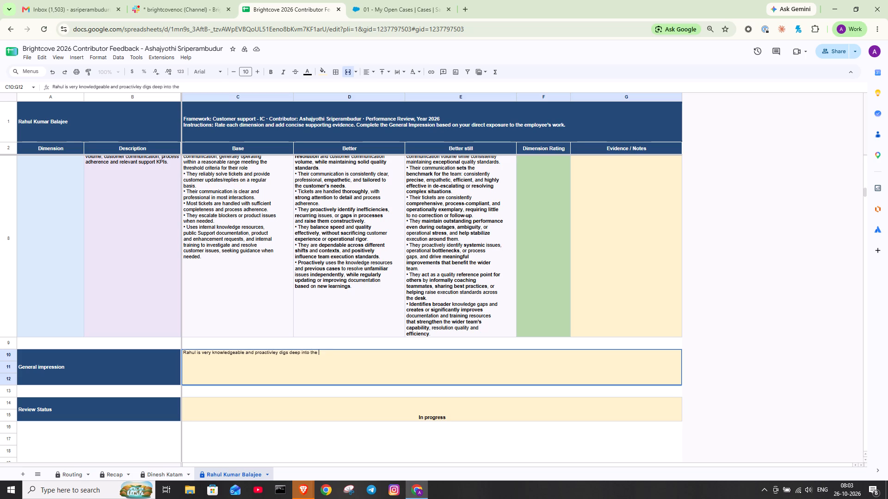
pyautogui.press('p')
pyautogui.press('BackSpace')
pyautogui.write('technologies and')
pyautogui.press('space')
pyautogui.press('BackSpace')
pyautogui.press('BackSpace')
pyautogui.press('Left')
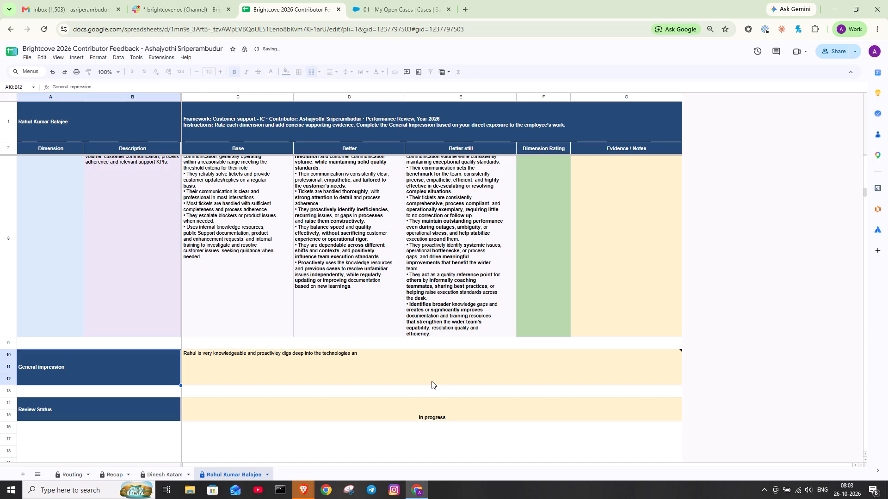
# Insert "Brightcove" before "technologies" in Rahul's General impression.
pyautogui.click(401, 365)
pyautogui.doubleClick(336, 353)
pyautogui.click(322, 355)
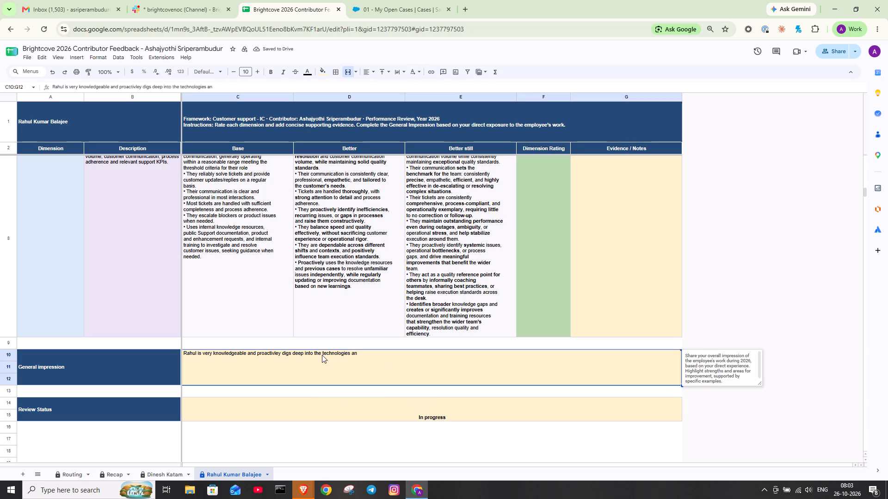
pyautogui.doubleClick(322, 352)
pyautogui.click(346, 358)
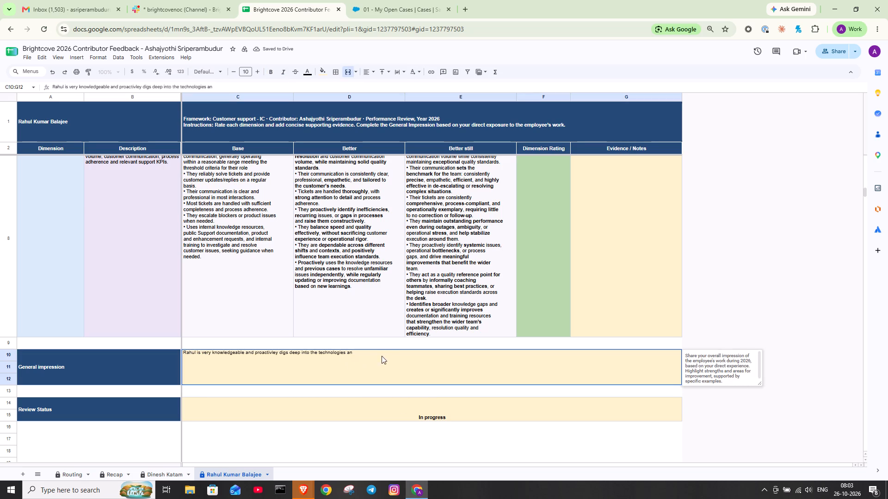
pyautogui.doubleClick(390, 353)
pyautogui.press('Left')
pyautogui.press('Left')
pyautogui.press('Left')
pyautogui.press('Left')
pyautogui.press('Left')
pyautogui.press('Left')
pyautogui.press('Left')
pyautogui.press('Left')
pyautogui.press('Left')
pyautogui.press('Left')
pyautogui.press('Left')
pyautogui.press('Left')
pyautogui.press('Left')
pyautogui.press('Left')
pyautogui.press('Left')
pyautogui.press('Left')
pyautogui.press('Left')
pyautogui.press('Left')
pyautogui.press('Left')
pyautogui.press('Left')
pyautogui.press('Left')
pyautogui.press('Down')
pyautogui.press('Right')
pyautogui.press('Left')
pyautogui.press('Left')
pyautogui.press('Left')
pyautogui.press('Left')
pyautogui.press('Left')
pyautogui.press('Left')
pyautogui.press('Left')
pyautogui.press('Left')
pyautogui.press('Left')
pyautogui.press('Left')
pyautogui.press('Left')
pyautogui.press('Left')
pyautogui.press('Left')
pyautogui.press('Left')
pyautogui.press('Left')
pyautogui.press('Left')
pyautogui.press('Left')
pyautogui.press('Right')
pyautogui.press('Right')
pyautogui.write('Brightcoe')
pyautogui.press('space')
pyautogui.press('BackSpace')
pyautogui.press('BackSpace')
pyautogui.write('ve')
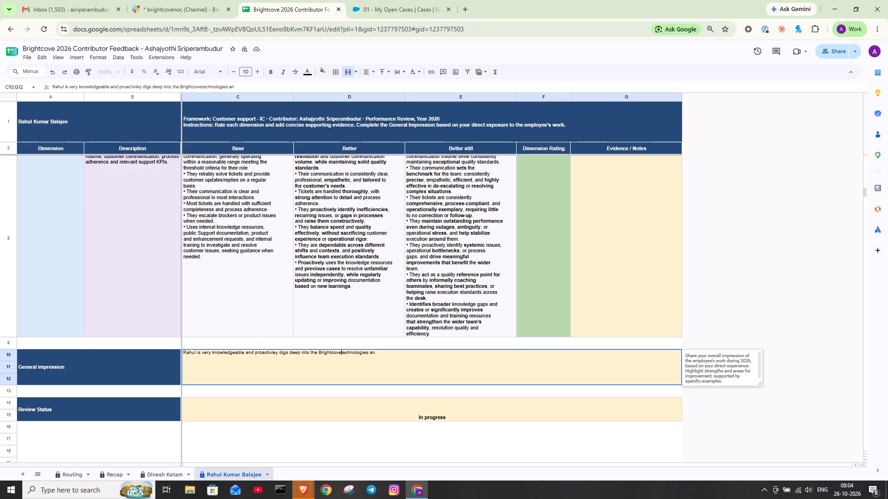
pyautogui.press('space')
# Replace the closing words "Brightcove technologies an" in Rahul's General impression with "technicalties and".
pyautogui.press('Right')
pyautogui.press('Right')
pyautogui.press('Right')
pyautogui.press('Right')
pyautogui.press('Right')
pyautogui.press('Right')
pyautogui.press('Right')
pyautogui.press('Right')
pyautogui.press('Right')
pyautogui.press('Right')
pyautogui.press('Right')
pyautogui.press('Right')
pyautogui.press('Right')
pyautogui.press('Right')
pyautogui.press('Right')
pyautogui.press('Right')
pyautogui.press('Right')
pyautogui.write('====')
pyautogui.press('BackSpace')
pyautogui.press('BackSpace')
pyautogui.press('BackSpace')
pyautogui.press('BackSpace')
pyautogui.press('BackSpace')
pyautogui.press('BackSpace')
pyautogui.press('BackSpace')
pyautogui.press('BackSpace')
pyautogui.press('BackSpace')
pyautogui.press('BackSpace')
pyautogui.press('BackSpace')
pyautogui.press('BackSpace')
pyautogui.press('BackSpace')
pyautogui.press('BackSpace')
pyautogui.press('BackSpace')
pyautogui.press('BackSpace')
pyautogui.press('BackSpace')
pyautogui.press('BackSpace')
pyautogui.press('BackSpace')
pyautogui.press('BackSpace')
pyautogui.press('BackSpace')
pyautogui.press('BackSpace')
pyautogui.press('BackSpace')
pyautogui.press('BackSpace')
pyautogui.press('BackSpace')
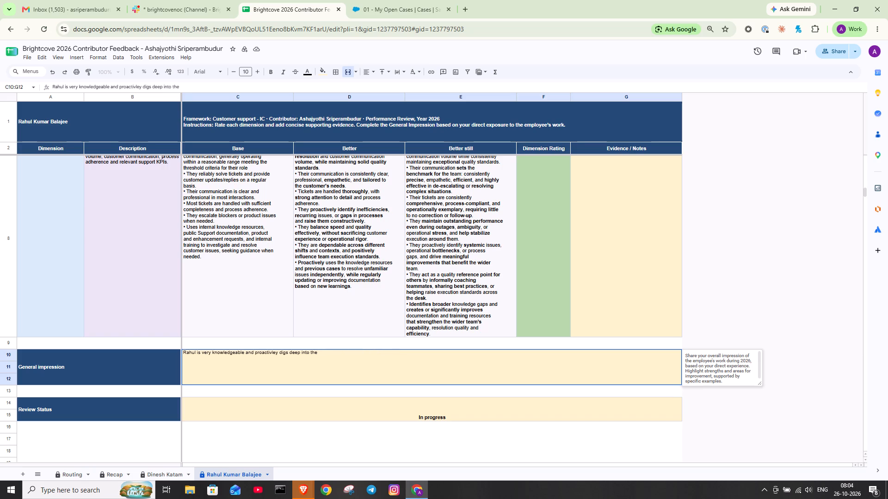
pyautogui.press('space')
pyautogui.write('technicalies')
pyautogui.press('BackSpace')
pyautogui.press('BackSpace')
pyautogui.press('BackSpace')
pyautogui.write('ties and')
pyautogui.press('space')
# Continue Rahul's General impression with "comes up with solutions faster and".
pyautogui.write('cine')
pyautogui.press('BackSpace')
pyautogui.press('BackSpace')
pyautogui.press('BackSpace')
pyautogui.write('omes up with an')
pyautogui.press('BackSpace')
pyautogui.press('BackSpace')
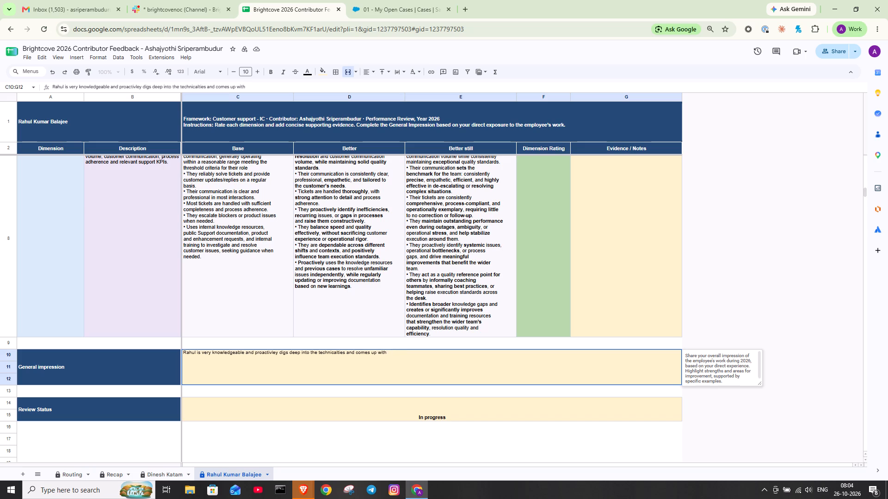
pyautogui.write('sil')
pyautogui.press('BackSpace')
pyautogui.press('BackSpace')
pyautogui.write('olutions')
pyautogui.press('space')
pyautogui.press('b')
pyautogui.press('BackSpace')
pyautogui.write('faster ad')
pyautogui.press('BackSpace')
pyautogui.press('BackSpace')
pyautogui.write('and')
pyautogui.press('space')
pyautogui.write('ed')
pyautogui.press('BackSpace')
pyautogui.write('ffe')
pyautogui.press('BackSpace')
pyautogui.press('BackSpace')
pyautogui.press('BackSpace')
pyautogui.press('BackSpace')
# Continue Rahul's General impression with "provides a great customer experience".
pyautogui.write('provides a great us')
pyautogui.press('BackSpace')
pyautogui.press('BackSpace')
pyautogui.write('customer')
pyautogui.press('space')
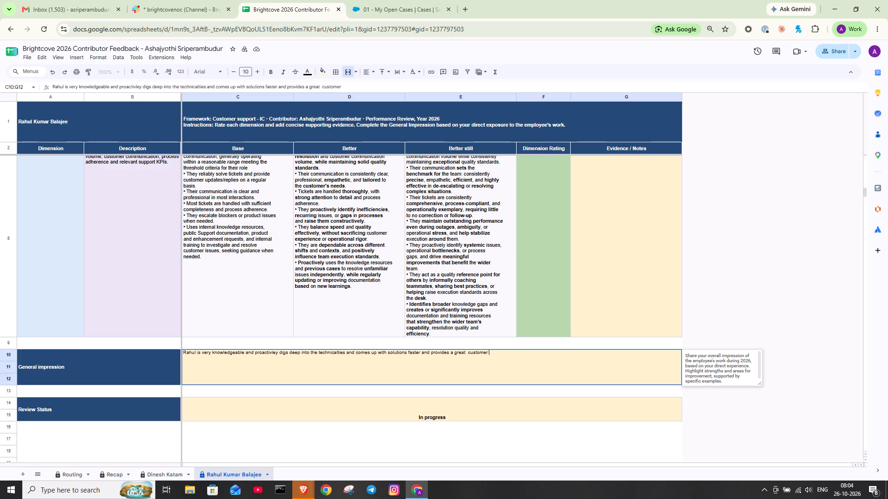
pyautogui.press('c')
pyautogui.press('BackSpace')
pyautogui.write('expr')
pyautogui.press('BackSpace')
pyautogui.write('erience')
pyautogui.press('space')
# Replace the word "great" in Rahul's General impression with "insgightful".
pyautogui.doubleClick(458, 352)
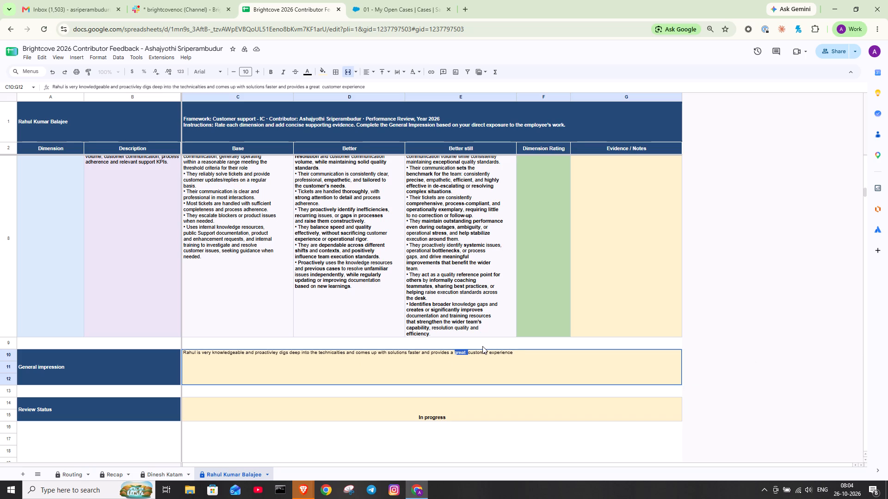
pyautogui.write('insgih')
pyautogui.press('BackSpace')
pyautogui.write('ghtful')
pyautogui.press('space')
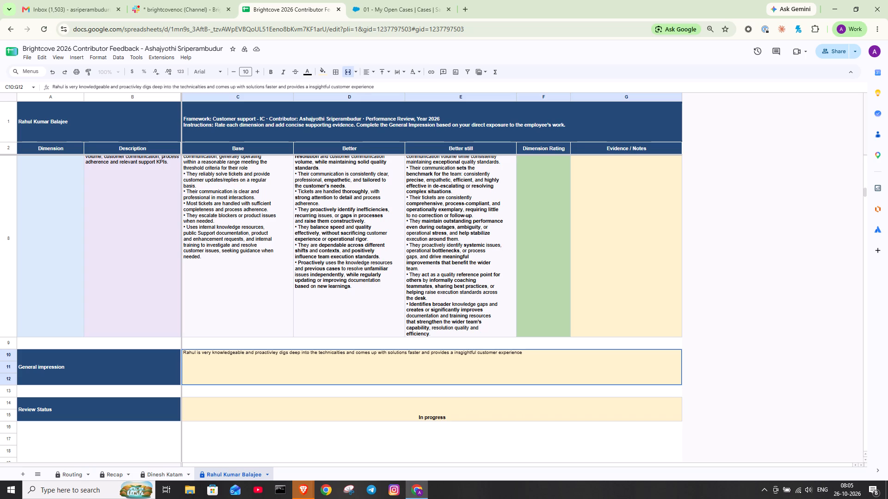
# Continue Rahul's General impression after "customer experience" with "He completes the assigned work,".
pyautogui.click(519, 353)
pyautogui.click(542, 361)
pyautogui.click(549, 352)
pyautogui.write('He complete')
pyautogui.press('space')
pyautogui.press('BackSpace')
pyautogui.write('s the as')
pyautogui.press('BackSpace')
pyautogui.write('ssg')
pyautogui.press('BackSpace')
pyautogui.write('igned work,')
pyautogui.press('space')
pyautogui.press('BackSpace')
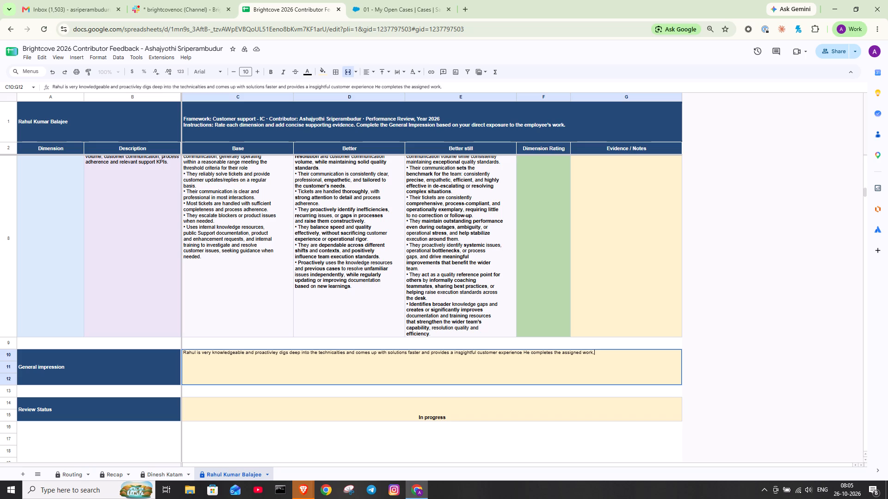
# Replace the closing comma in Rahul's General impression with "or clearly comminicate".
pyautogui.press('BackSpace')
pyautogui.press('BackSpace')
pyautogui.write('k or')
pyautogui.press('space')
pyautogui.press('BackSpace')
pyautogui.press('BackSpace')
pyautogui.press('BackSpace')
pyautogui.press('BackSpace')
pyautogui.write(',')
pyautogui.press('space')
pyautogui.press('BackSpace')
pyautogui.press('BackSpace')
pyautogui.press('space')
pyautogui.write('ior')
pyautogui.press('BackSpace')
pyautogui.press('BackSpace')
pyautogui.press('BackSpace')
pyautogui.write('or clearnly')
pyautogui.press('BackSpace')
pyautogui.press('BackSpace')
pyautogui.press('BackSpace')
pyautogui.write('ly commi')
pyautogui.write('nicate')
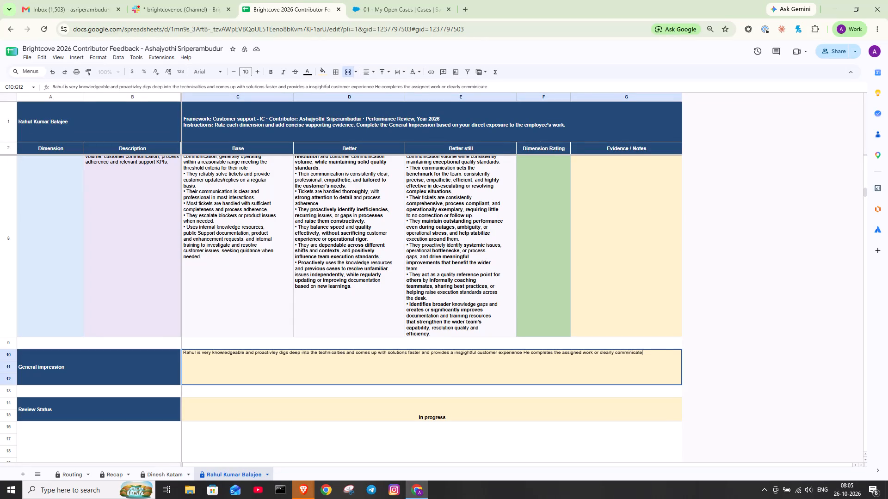
# Replace the misspelled "comminicate" in Rahul's General impression with "communicates his".
pyautogui.press('BackSpace')
pyautogui.press('BackSpace')
pyautogui.press('BackSpace')
pyautogui.press('BackSpace')
pyautogui.press('BackSpace')
pyautogui.press('BackSpace')
pyautogui.press('BackSpace')
pyautogui.write('unicates hiis')
pyautogui.press('space')
pyautogui.press('BackSpace')
pyautogui.press('BackSpace')
pyautogui.press('BackSpace')
pyautogui.write('s')
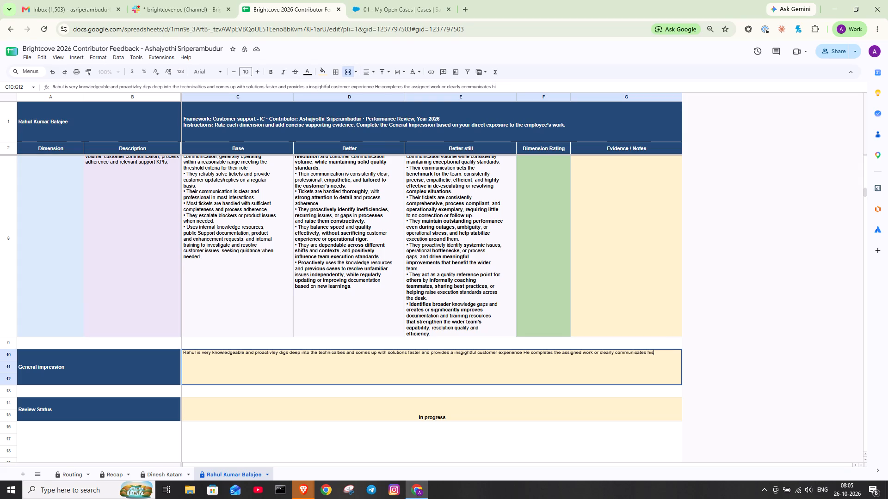
pyautogui.press('space')
pyautogui.press('BackSpace')
# Replace the closing word "his" in Rahul's General impression with "the unavailability or".
pyautogui.press('BackSpace')
pyautogui.press('BackSpace')
pyautogui.press('BackSpace')
pyautogui.write('the')
pyautogui.press('space')
pyautogui.press('a')
pyautogui.press('BackSpace')
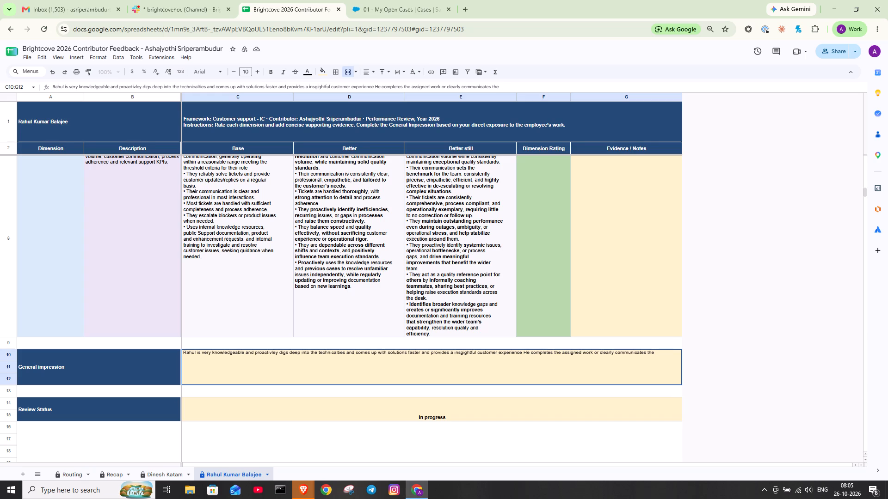
pyautogui.write('unava')
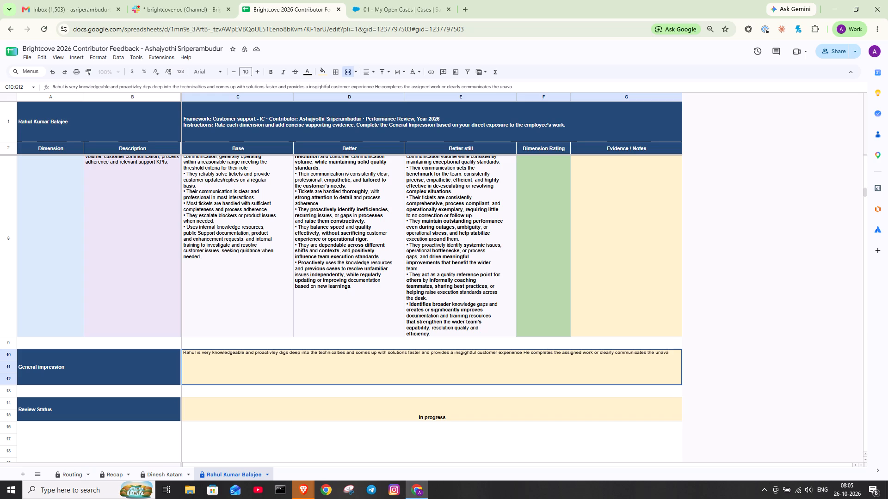
pyautogui.write('ila')
pyautogui.write('bi')
pyautogui.write('lity')
pyautogui.press('space')
pyautogui.write('or')
pyautogui.press('space')
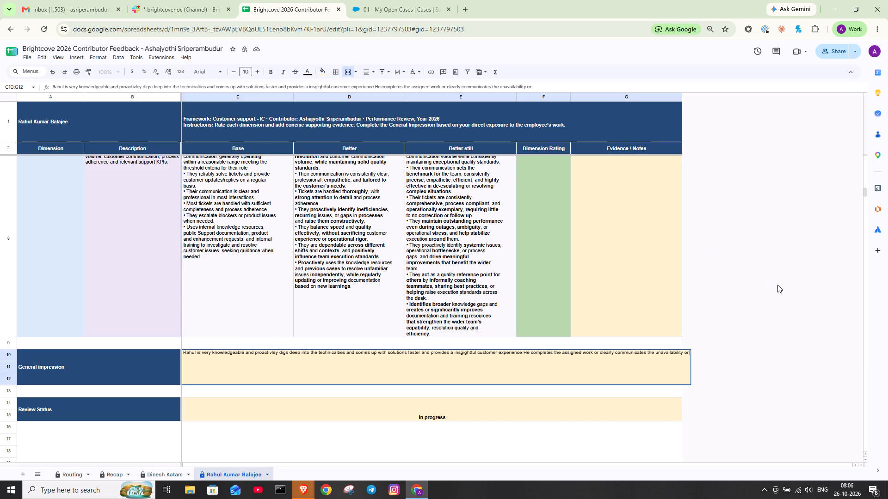
# Review the dimension criteria and ratings on Rahul's sheet, from ownership of work through team play, knowledge, positive energy and KPI performance.
pyautogui.scroll(5, 777, 285)
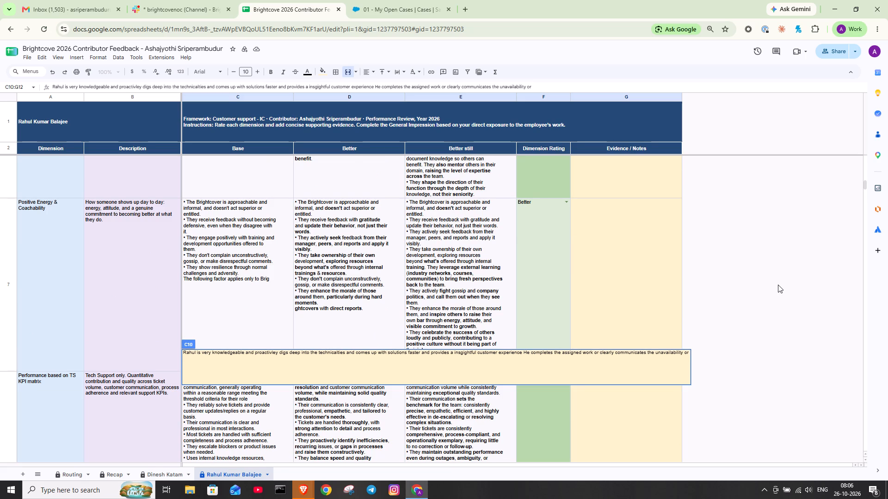
pyautogui.scroll(-1, 778, 285)
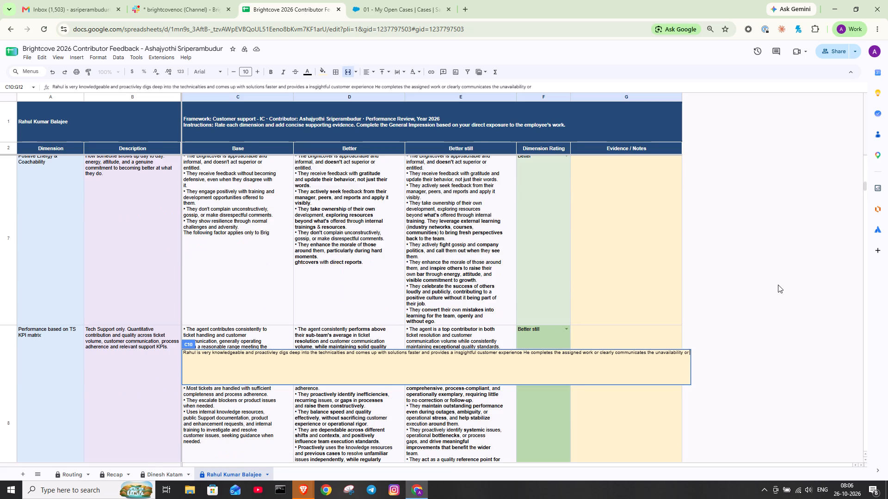
pyautogui.scroll(-2, 778, 285)
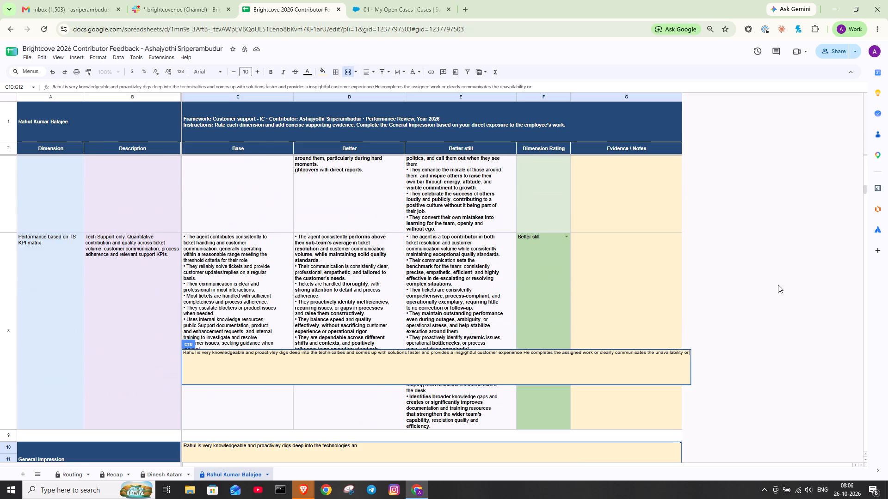
pyautogui.scroll(-2, 778, 285)
pyautogui.scroll(5, 778, 285)
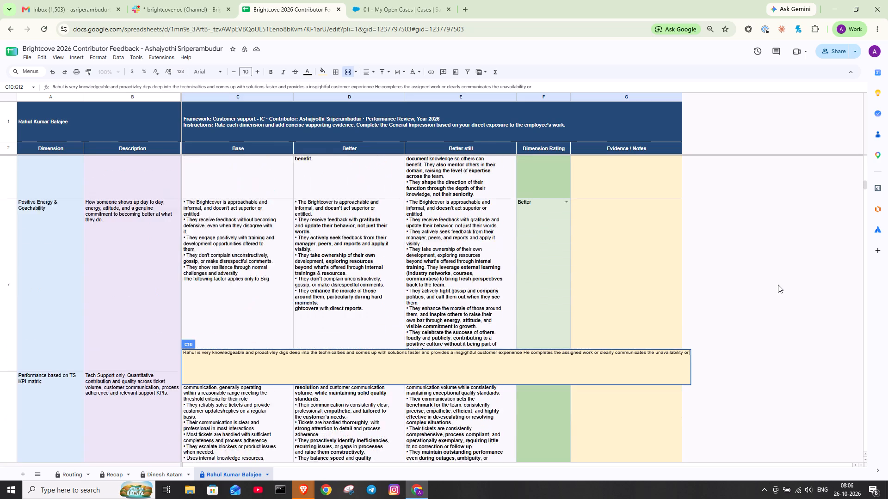
pyautogui.scroll(5, 778, 285)
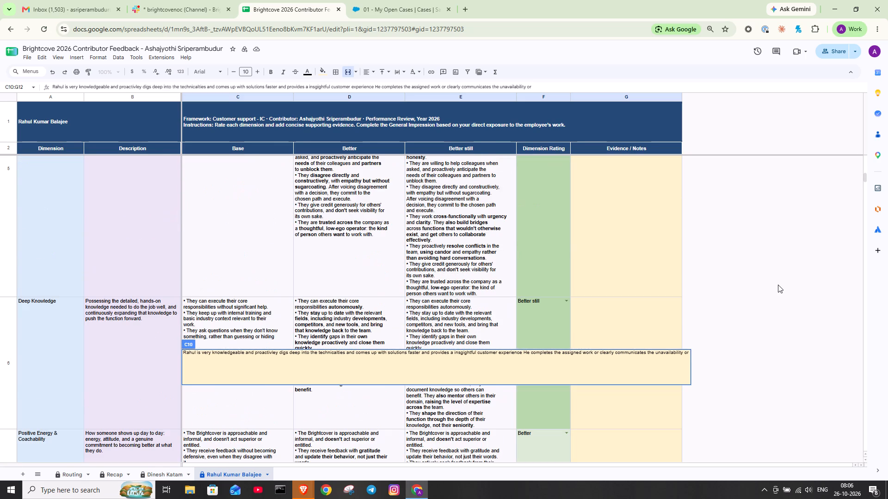
pyautogui.scroll(5, 778, 285)
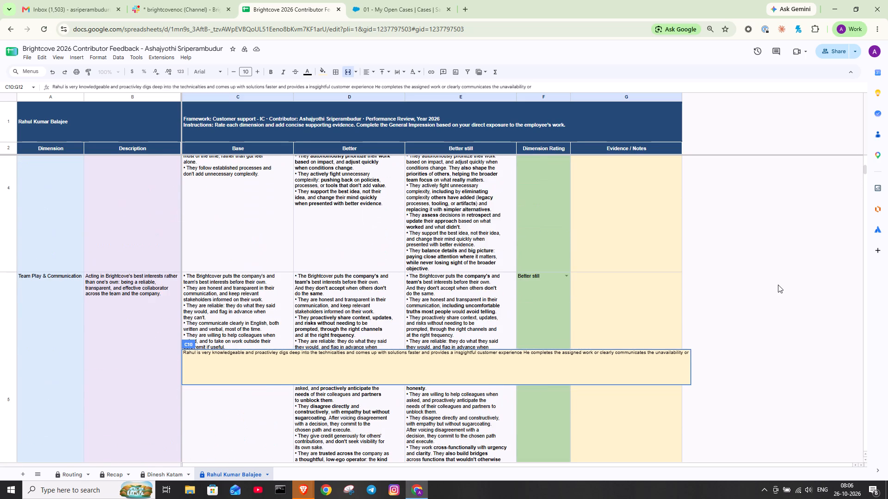
pyautogui.scroll(5, 778, 285)
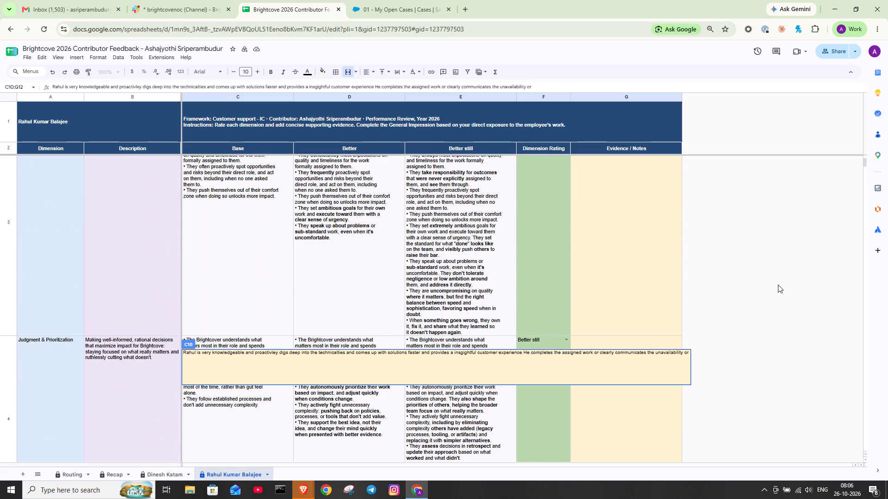
pyautogui.scroll(-4, 778, 285)
pyautogui.scroll(1, 778, 285)
pyautogui.scroll(-1, 778, 285)
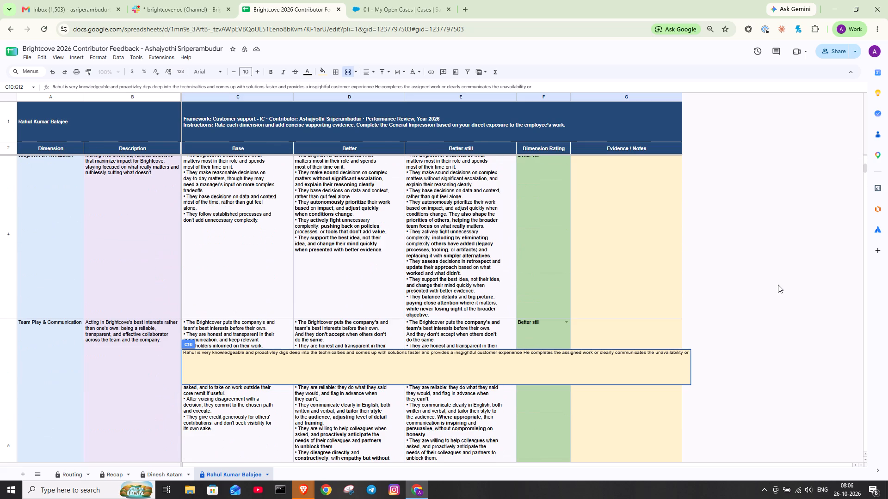
pyautogui.scroll(-1, 778, 285)
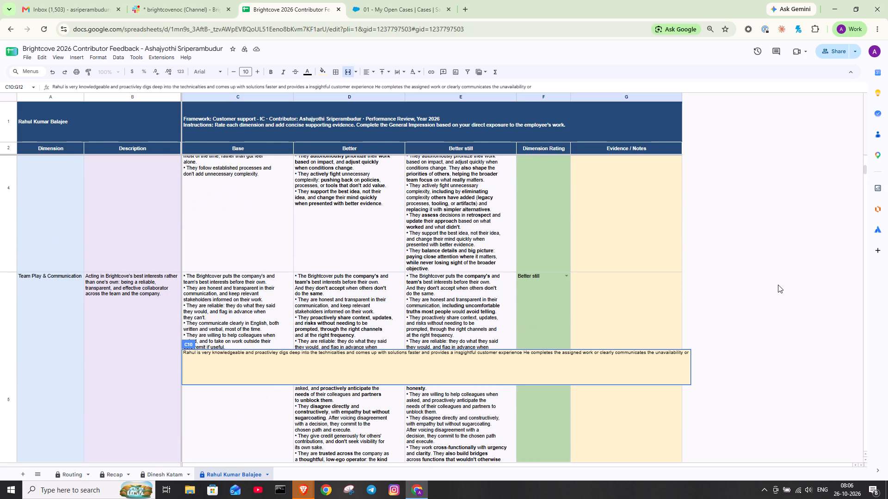
pyautogui.scroll(-1, 778, 285)
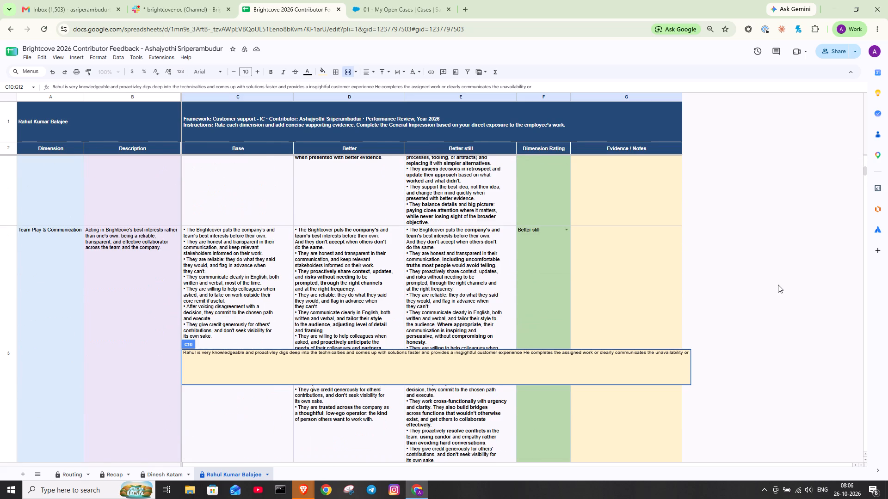
pyautogui.scroll(-1, 778, 285)
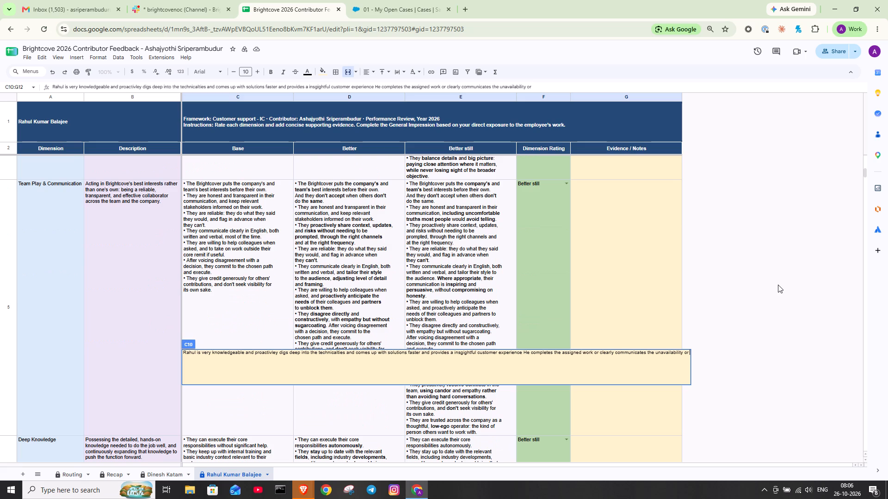
pyautogui.scroll(-1, 778, 285)
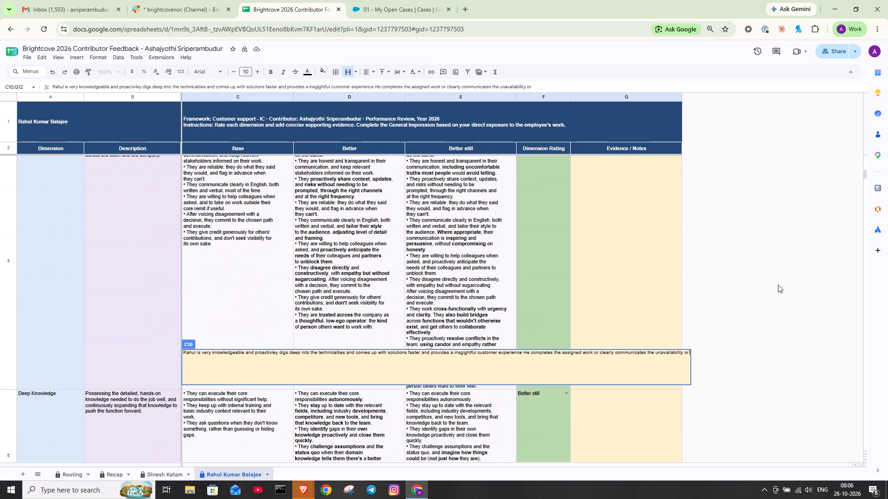
pyautogui.scroll(-5, 778, 285)
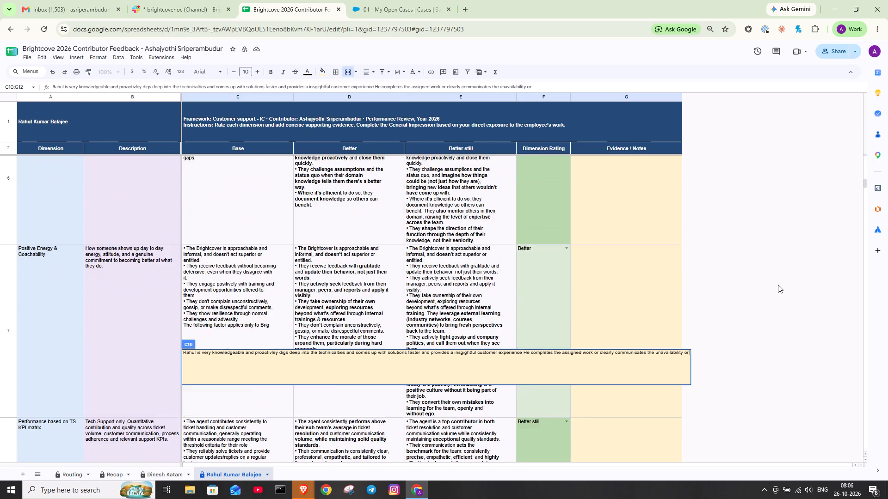
pyautogui.scroll(-11, 778, 285)
pyautogui.scroll(3, 778, 285)
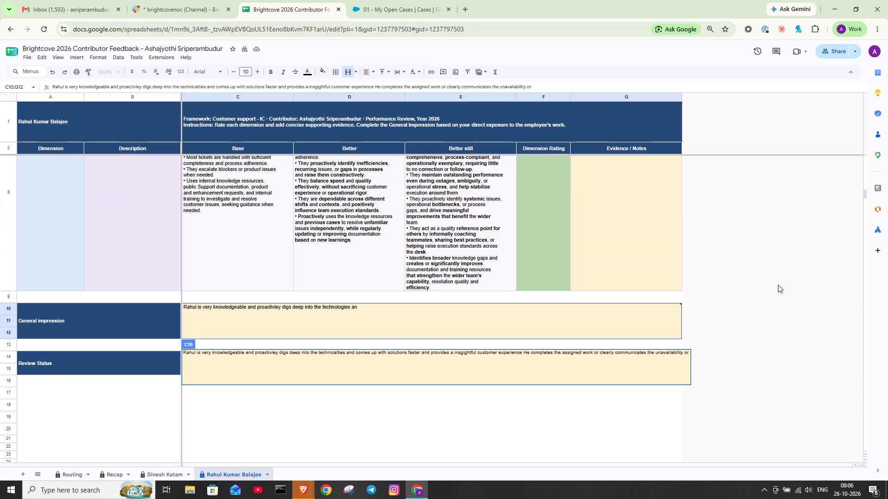
pyautogui.scroll(2, 778, 285)
pyautogui.scroll(-1, 778, 285)
# Save the General impression entry, reopen it, and replace the closing "or" after "unavailability" with a period.
pyautogui.click(778, 285)
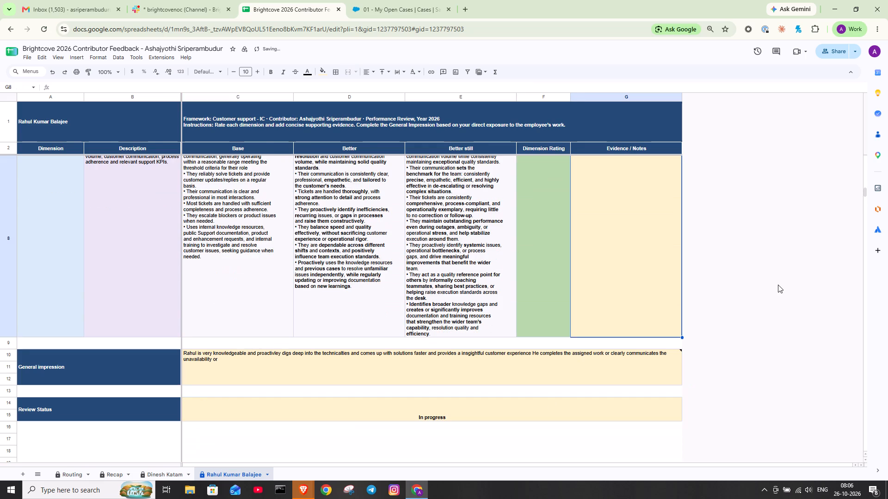
pyautogui.click(654, 358)
pyautogui.doubleClick(670, 355)
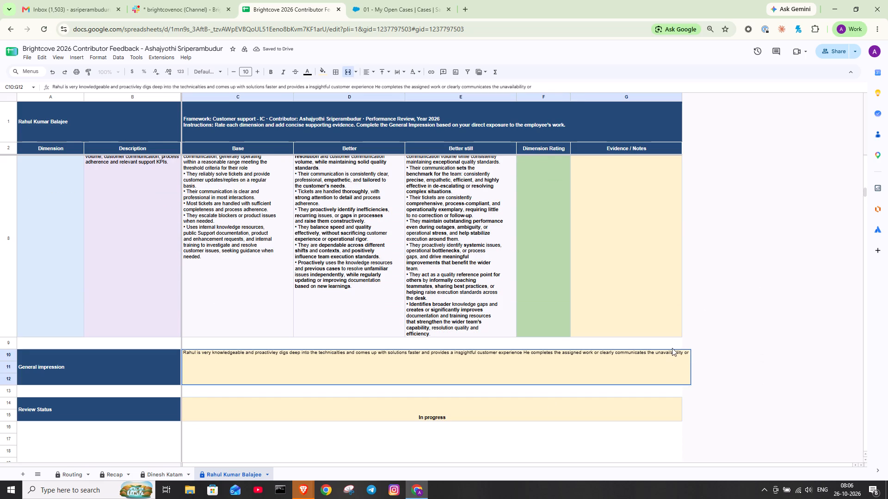
pyautogui.press('BackSpace')
pyautogui.press('BackSpace')
pyautogui.press('BackSpace')
pyautogui.press('BackSpace')
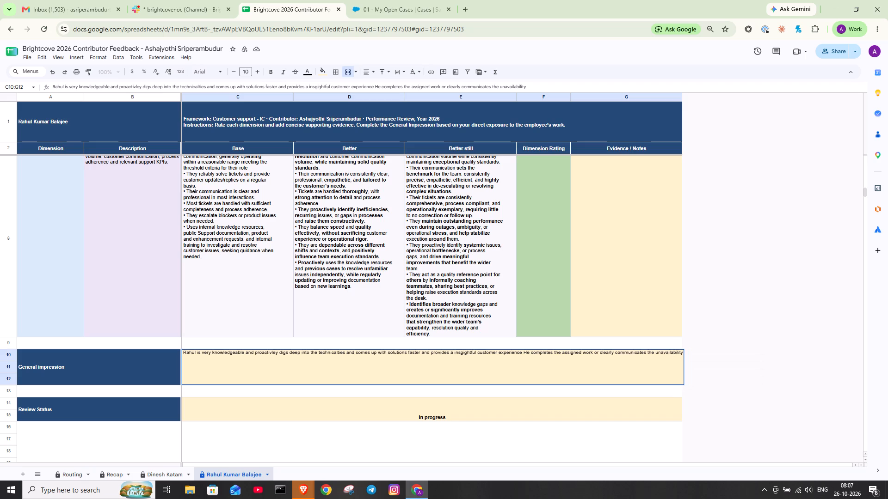
pyautogui.write('.')
pyautogui.press('space')
# Begin a new sentence in Rahul's General impression with "He".
pyautogui.write('He effectived')
pyautogui.press('BackSpace')
pyautogui.press('s')
pyautogui.press('BackSpace')
pyautogui.press('BackSpace')
pyautogui.press('BackSpace')
pyautogui.press('BackSpace')
pyautogui.press('BackSpace')
pyautogui.press('BackSpace')
pyautogui.press('BackSpace')
pyautogui.press('BackSpace')
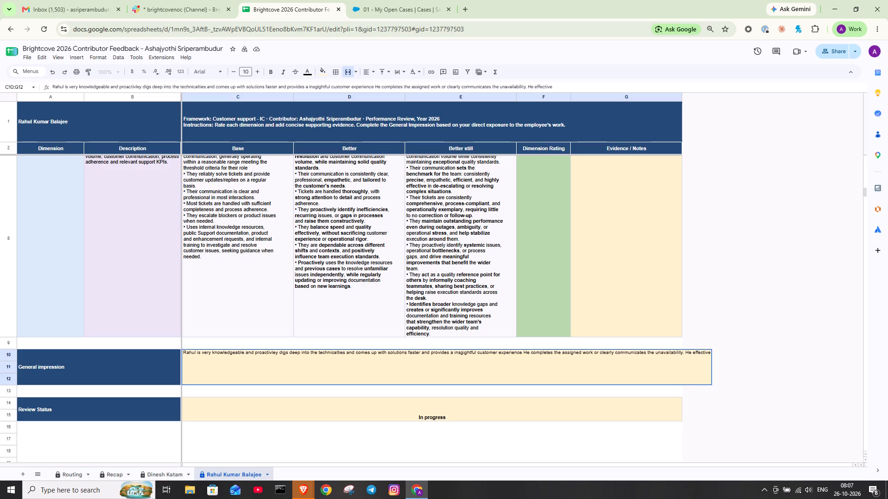
pyautogui.press('BackSpace')
pyautogui.press('BackSpace')
pyautogui.press('BackSpace')
pyautogui.press('space')
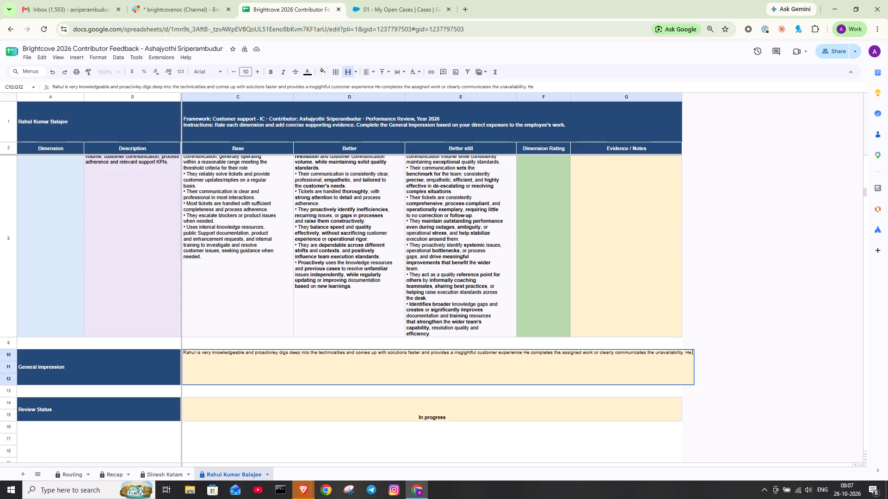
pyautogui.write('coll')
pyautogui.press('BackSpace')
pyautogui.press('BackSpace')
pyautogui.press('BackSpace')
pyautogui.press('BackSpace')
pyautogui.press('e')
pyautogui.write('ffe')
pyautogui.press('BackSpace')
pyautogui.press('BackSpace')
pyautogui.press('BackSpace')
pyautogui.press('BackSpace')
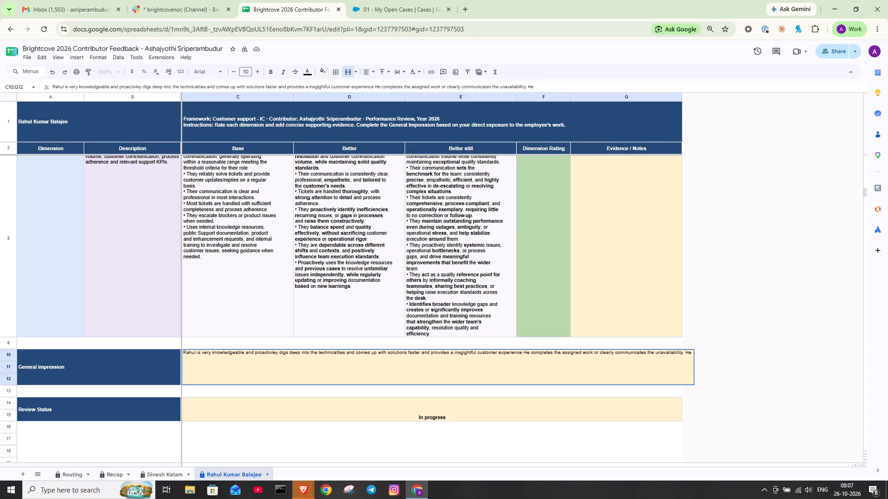
# Continue the sentence after "He" in Rahul's General impression with "collbarates with cross funtional teams and".
pyautogui.write('coll')
pyautogui.press('BackSpace')
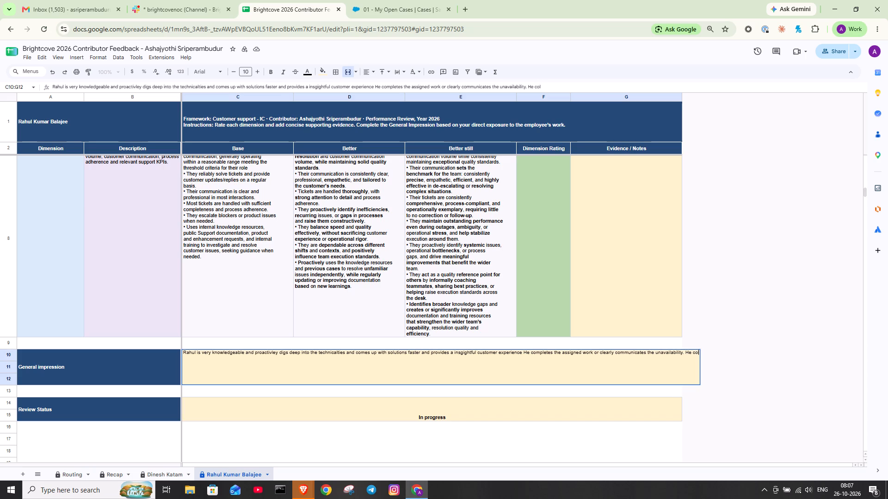
pyautogui.write('lba')
pyautogui.write('rates with cross funtions')
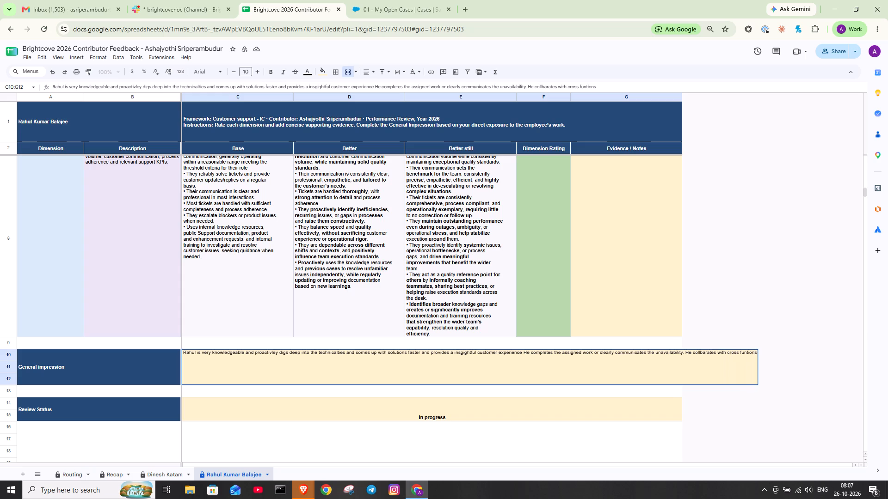
pyautogui.press('BackSpace')
pyautogui.write('al team and')
pyautogui.press('space')
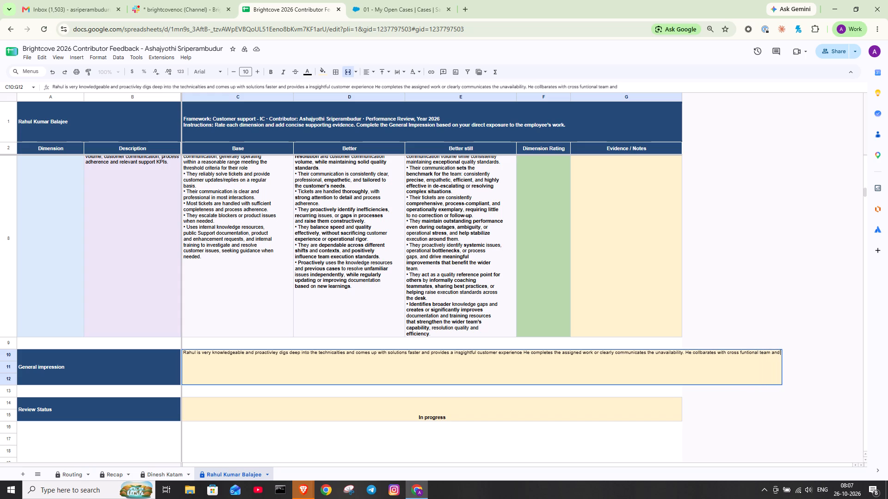
pyautogui.press('Left')
pyautogui.press('Left')
pyautogui.press('Left')
pyautogui.press('Left')
pyautogui.press('Left')
pyautogui.press('s')
pyautogui.press('Right')
pyautogui.press('Right')
pyautogui.press('Right')
pyautogui.press('Right')
pyautogui.press('Right')
pyautogui.press('s')
pyautogui.press('BackSpace')
# Extend the collaboration sentence in the General impression with "shares the knowledge".
pyautogui.write('shares the')
pyautogui.press('space')
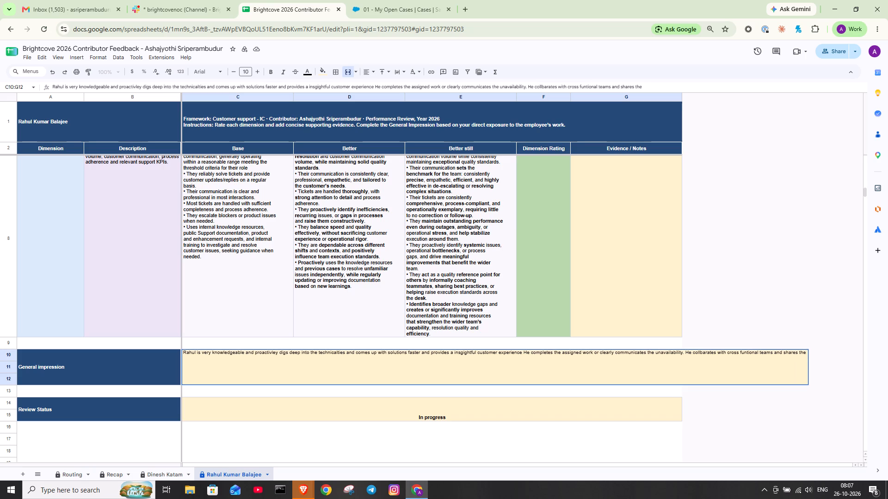
pyautogui.press('s')
pyautogui.press('BackSpace')
pyautogui.write('knowledge')
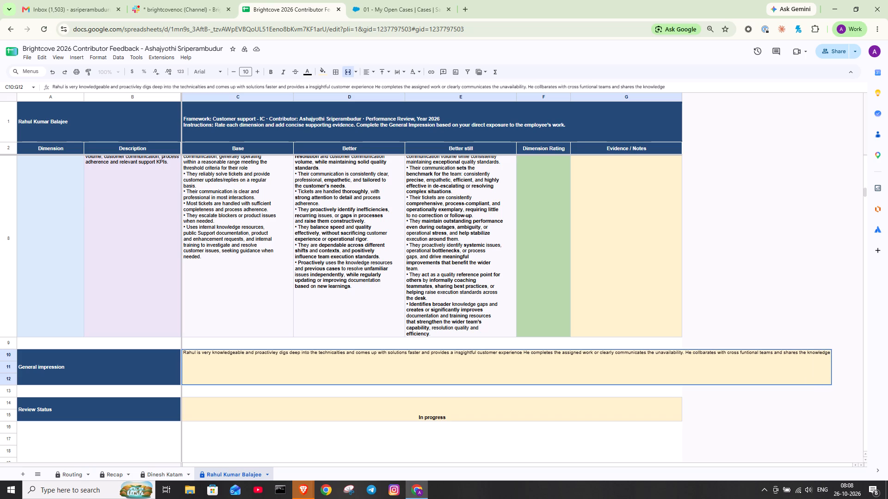
# Replace "shares" before "the knowledge" with "documents" in the General impression.
pyautogui.press('Left')
pyautogui.press('Left')
pyautogui.press('Left')
pyautogui.press('Left')
pyautogui.press('Left')
pyautogui.press('Left')
pyautogui.press('Left')
pyautogui.press('Left')
pyautogui.press('Left')
pyautogui.press('Left')
pyautogui.press('Left')
pyautogui.press('Left')
pyautogui.press('Left')
pyautogui.press('BackSpace')
pyautogui.press('BackSpace')
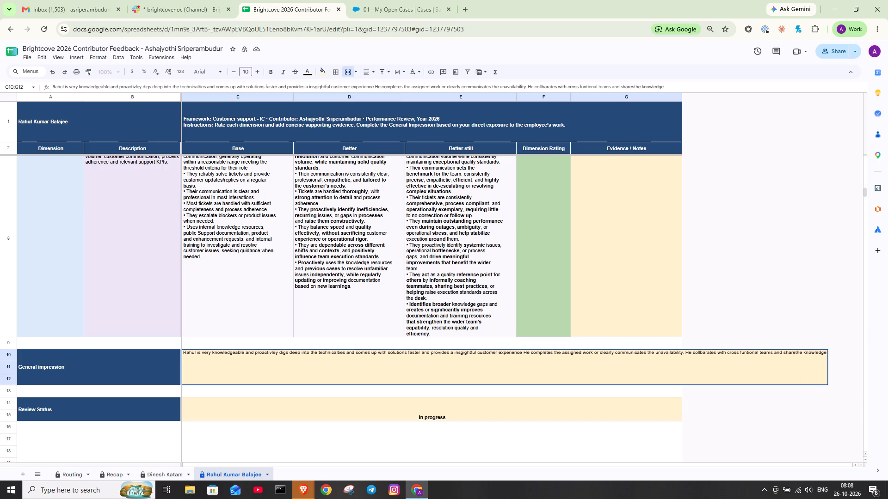
pyautogui.press('BackSpace')
pyautogui.press('BackSpace')
pyautogui.press('BackSpace')
pyautogui.press('BackSpace')
pyautogui.press('BackSpace')
pyautogui.write('documents')
pyautogui.press('space')
pyautogui.press('Right')
pyautogui.press('Right')
pyautogui.press('Right')
pyautogui.press('Right')
pyautogui.press('Right')
pyautogui.press('Right')
pyautogui.press('Right')
pyautogui.press('Right')
pyautogui.press('Right')
pyautogui.press('Right')
pyautogui.press('Right')
pyautogui.press('Right')
pyautogui.press('Right')
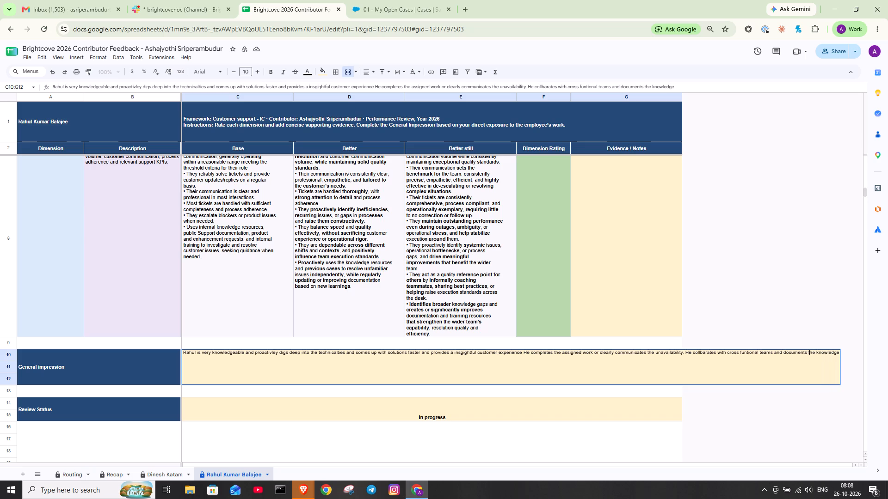
pyautogui.press('Right')
# End the sentence after "knowledge" with a period and save the General impression entry.
pyautogui.write('.')
pyautogui.press('space')
pyautogui.hotkey('shift', 'Return')
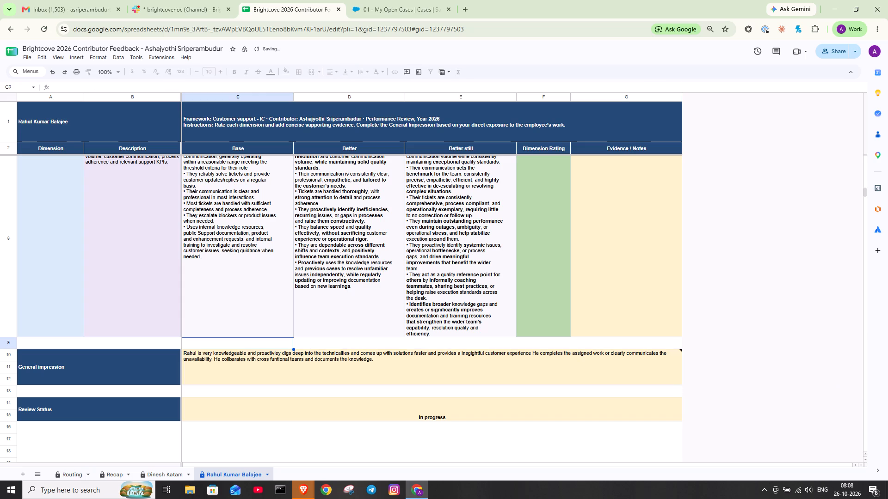
# Reopen Rahul's General impression and begin an improvement sentence with "He can improve by proactivley sharing his".
pyautogui.press('Down')
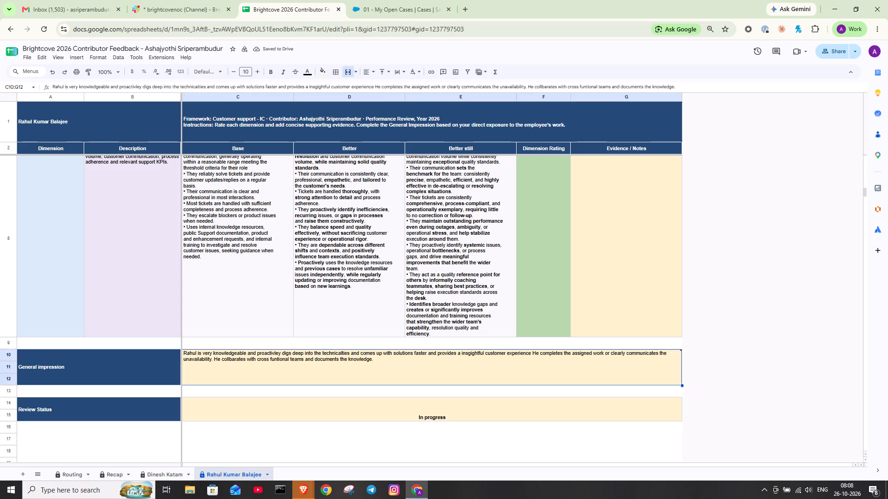
pyautogui.press('Left')
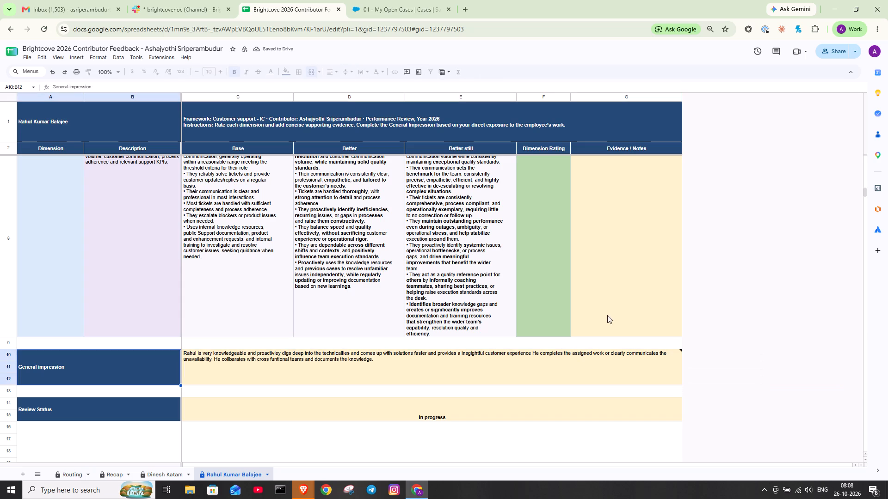
pyautogui.doubleClick(466, 365)
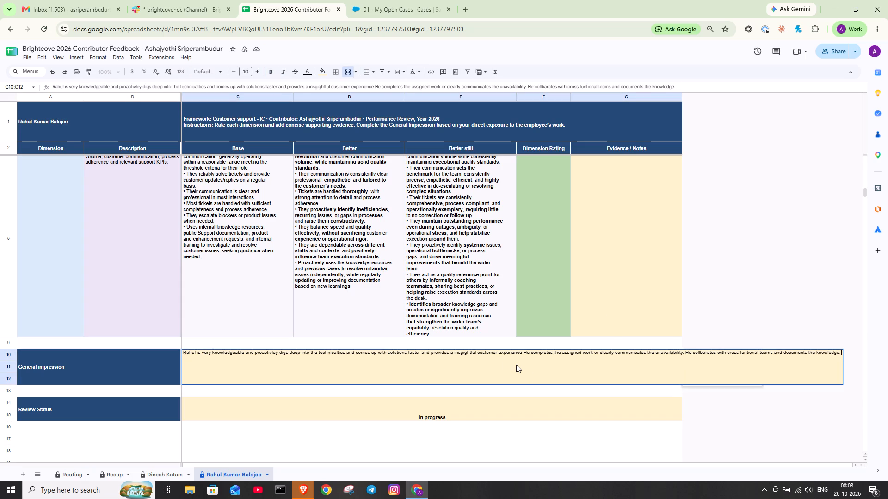
pyautogui.write('He can be more')
pyautogui.press('space')
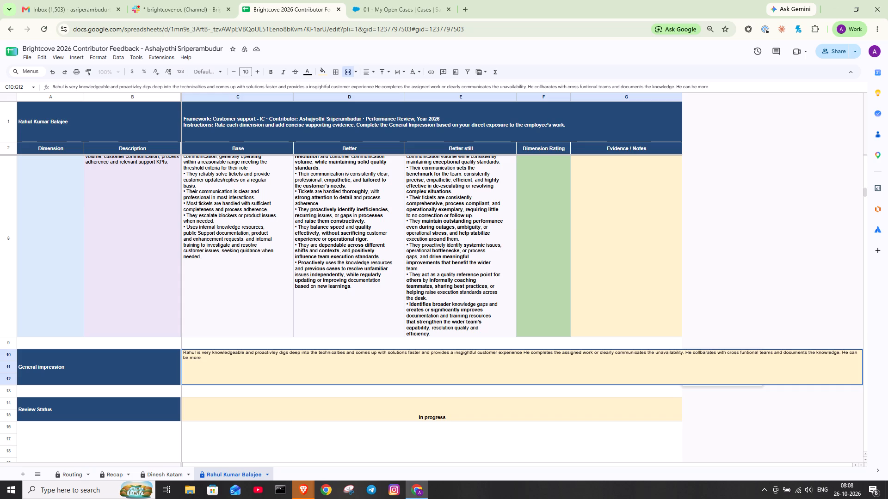
pyautogui.write('pro')
pyautogui.press('BackSpace')
pyautogui.press('BackSpace')
pyautogui.press('BackSpace')
pyautogui.press('BackSpace')
pyautogui.press('BackSpace')
pyautogui.press('BackSpace')
pyautogui.press('BackSpace')
pyautogui.press('BackSpace')
pyautogui.press('BackSpace')
pyautogui.press('BackSpace')
pyautogui.press('BackSpace')
pyautogui.write('imporive')
pyautogui.press('space')
pyautogui.press('BackSpace')
pyautogui.press('BackSpace')
pyautogui.press('BackSpace')
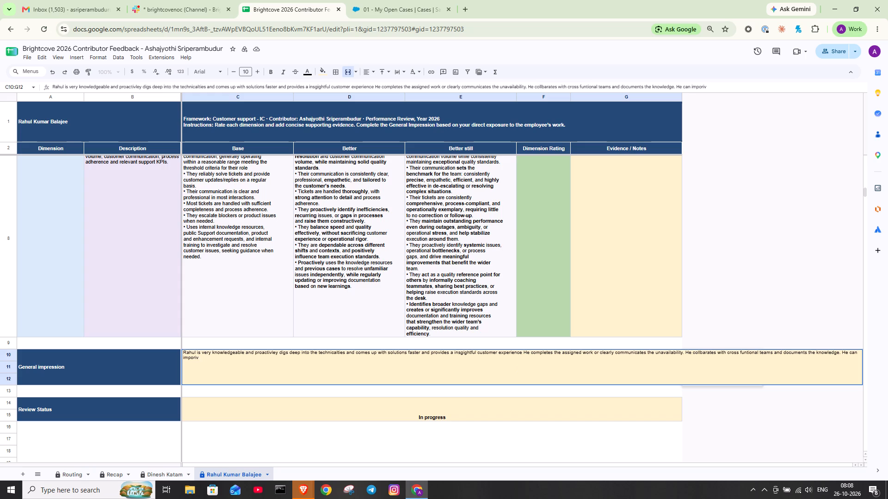
pyautogui.press('BackSpace')
pyautogui.press('BackSpace')
pyautogui.press('BackSpace')
pyautogui.write('rove by proactivley sharing his')
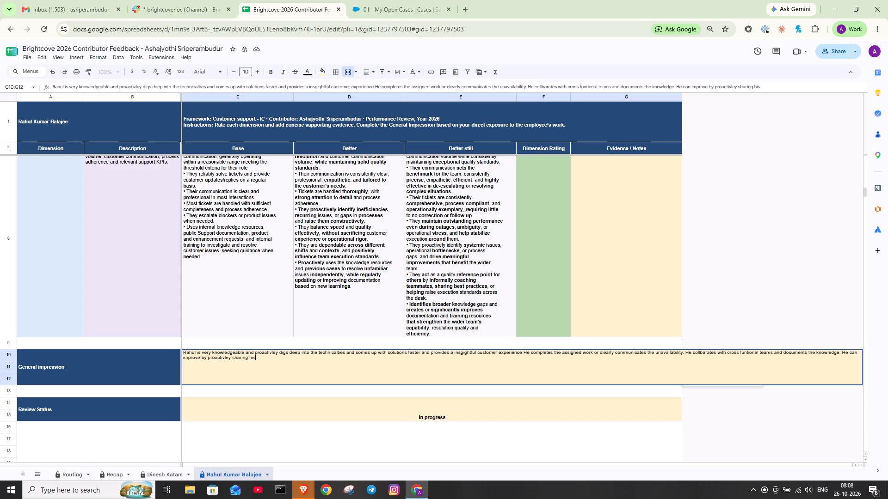
pyautogui.press('space')
# Continue the improvement sentence with "knowledge with the team and encouraging the team to".
pyautogui.write('knowle')
pyautogui.write('dge t')
pyautogui.press('BackSpace')
pyautogui.write('with the s')
pyautogui.press('BackSpace')
pyautogui.write('team and encouraging the team to')
pyautogui.press('space')
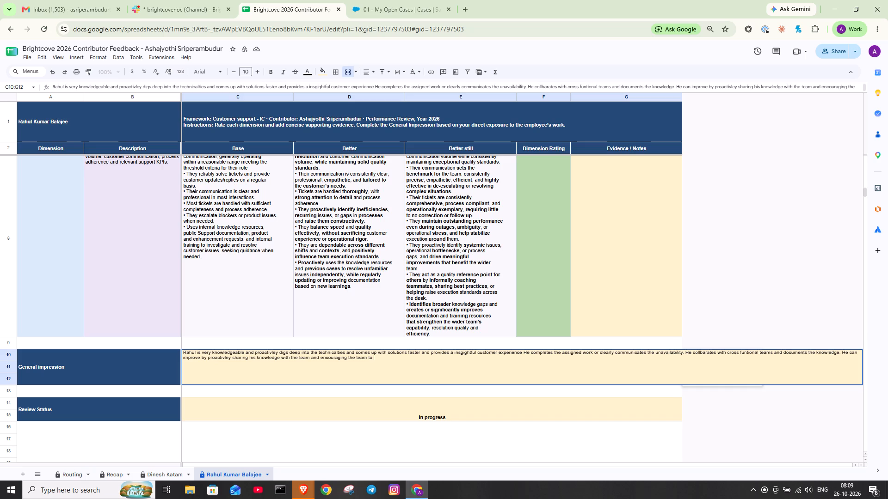
# Reword the end of the improvement sentence after "encouraging" from "the team to" to "them to".
pyautogui.press('Left')
pyautogui.press('BackSpace')
pyautogui.press('BackSpace')
pyautogui.press('BackSpace')
pyautogui.press('BackSpace')
pyautogui.press('BackSpace')
pyautogui.press('BackSpace')
pyautogui.press('BackSpace')
pyautogui.press('BackSpace')
pyautogui.write('m tt')
pyautogui.press('BackSpace')
pyautogui.press('BackSpace')
pyautogui.write('to t')
pyautogui.press('BackSpace')
# Finish the improvement sentence with "learn and celebrate their success." and save the General impression entry.
pyautogui.write('lear')
pyautogui.press('space')
pyautogui.press('BackSpace')
pyautogui.write('n and celebrate their suce')
pyautogui.press('BackSpace')
pyautogui.write('vess')
pyautogui.press('BackSpace')
pyautogui.press('BackSpace')
pyautogui.press('BackSpace')
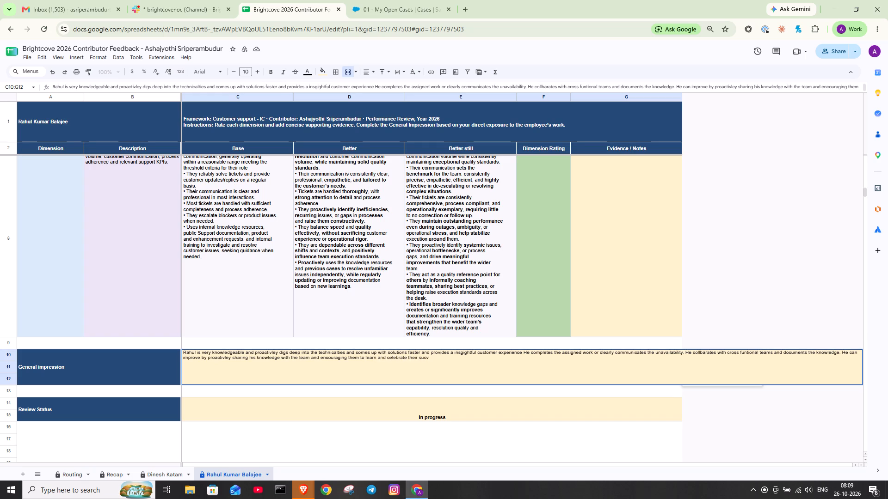
pyautogui.press('BackSpace')
pyautogui.write('vess')
pyautogui.press('BackSpace')
pyautogui.press('BackSpace')
pyautogui.press('BackSpace')
pyautogui.press('BackSpace')
pyautogui.write('cess')
pyautogui.write('.')
pyautogui.press('space')
pyautogui.press('Return')
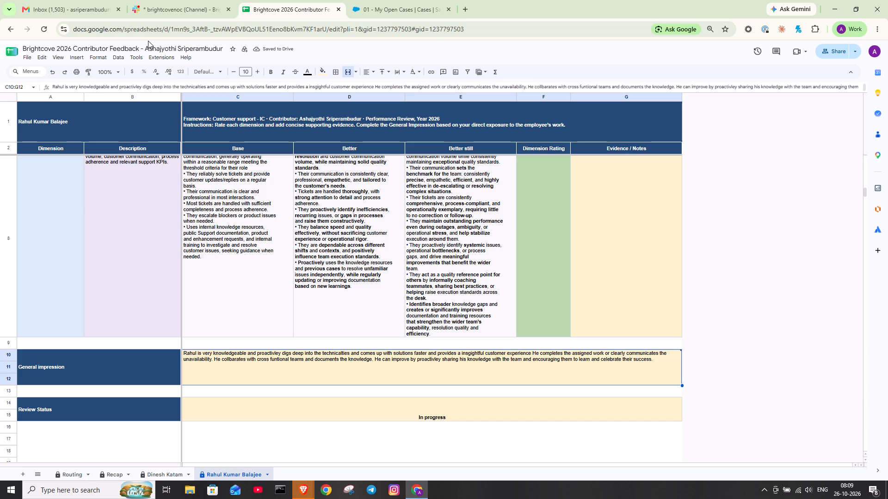
# Reopen the General impression and replace "knowledge" after "documents the" with "learning".
pyautogui.doubleClick(638, 364)
pyautogui.doubleClick(264, 358)
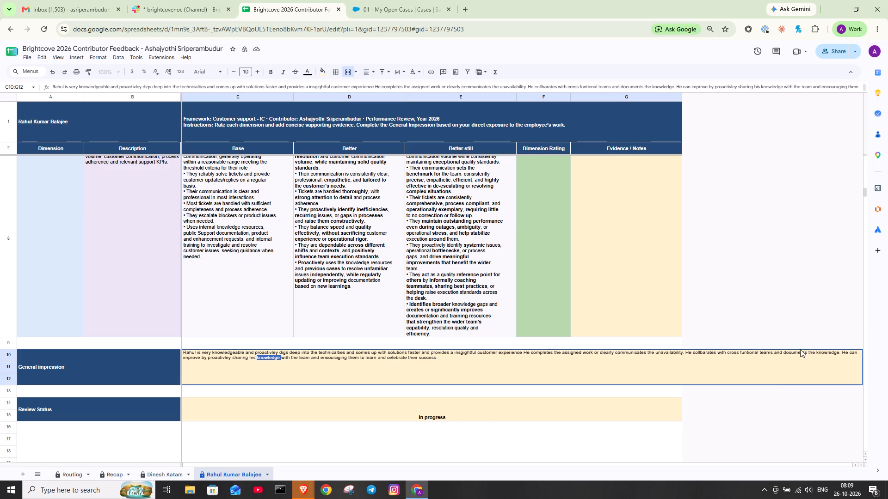
pyautogui.doubleClick(819, 353)
pyautogui.write('learning')
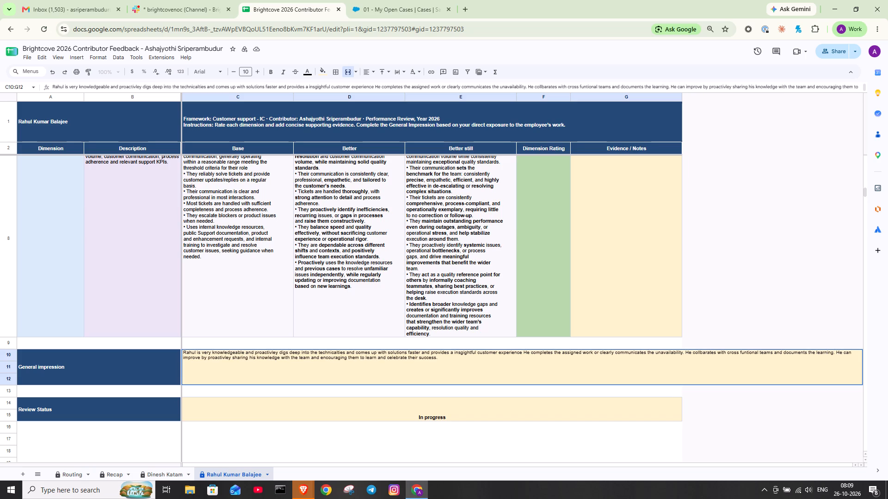
# Replace "and" between "with the team" and "encouraging" with a comma, and save the General impression entry.
pyautogui.scroll(1, 839, 346)
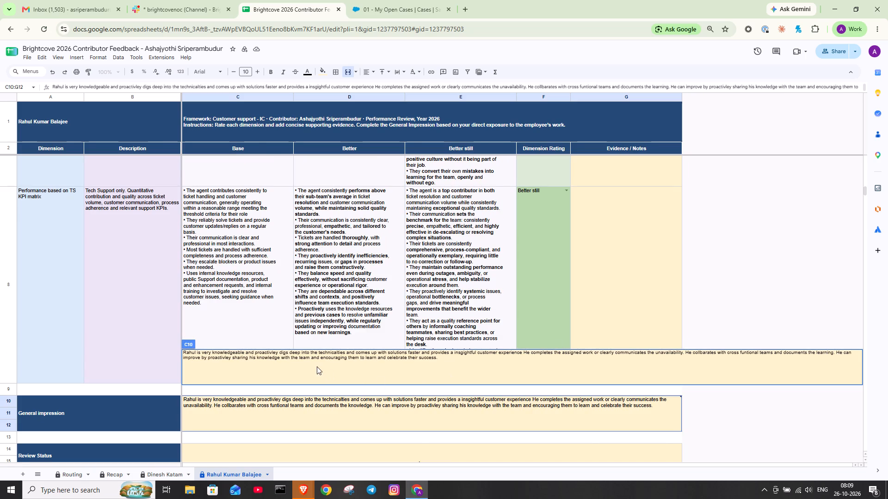
pyautogui.click(318, 408)
pyautogui.doubleClick(327, 405)
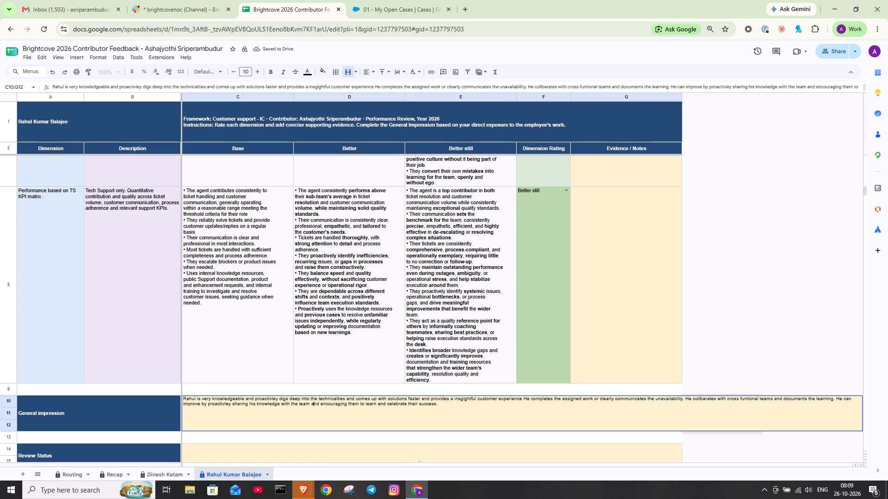
pyautogui.doubleClick(314, 403)
pyautogui.press('BackSpace')
pyautogui.press('BackSpace')
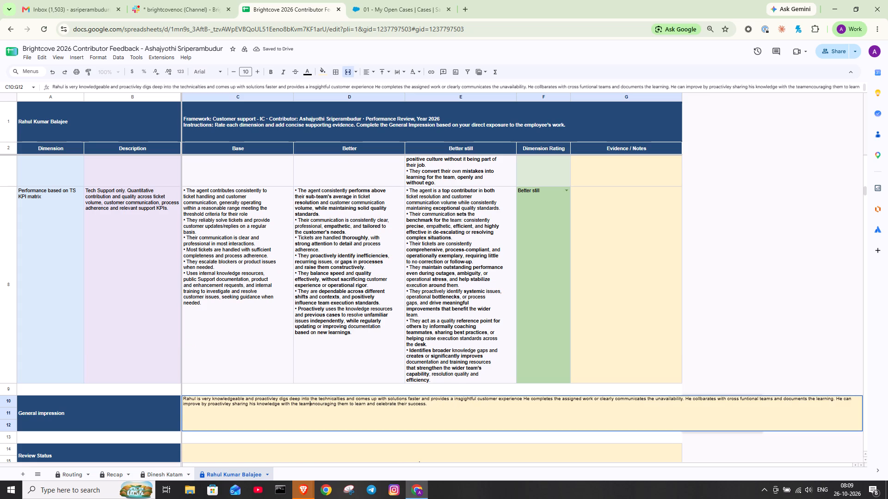
pyautogui.write(',')
pyautogui.press('space')
pyautogui.press('Return')
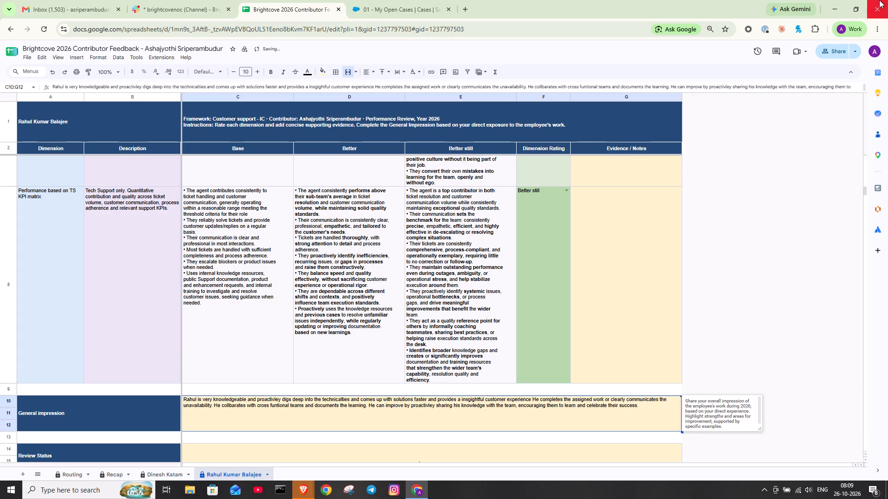